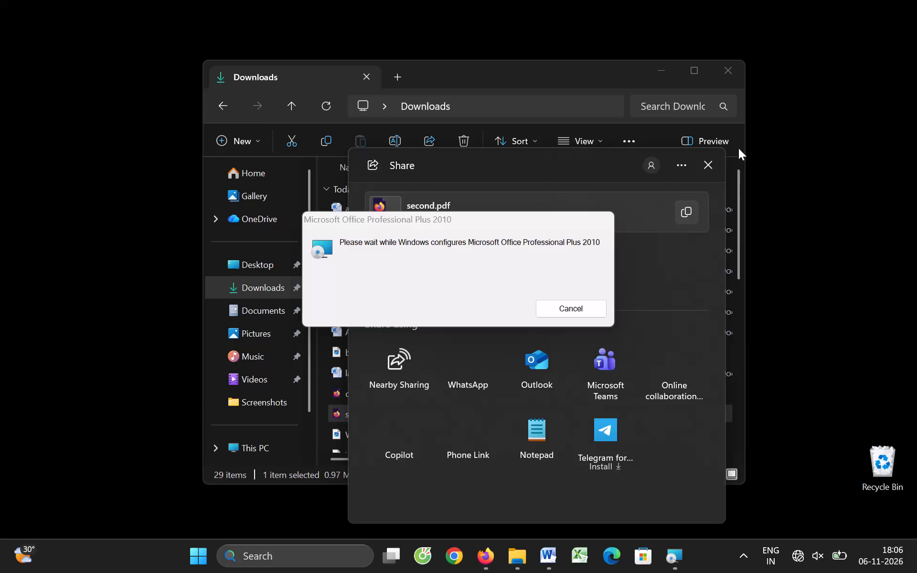
# Close the Share window for second.pdf.
pyautogui.click(757, 213)
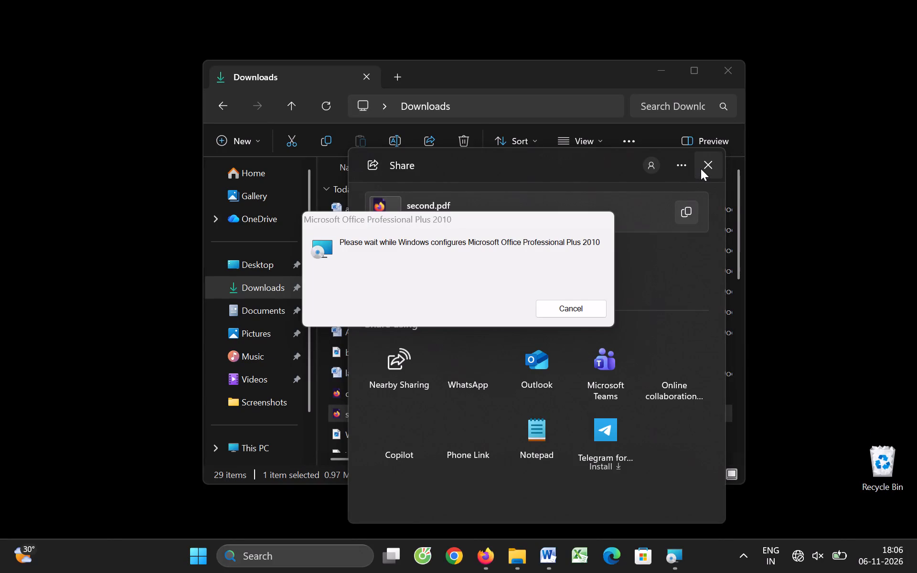
pyautogui.click(701, 169)
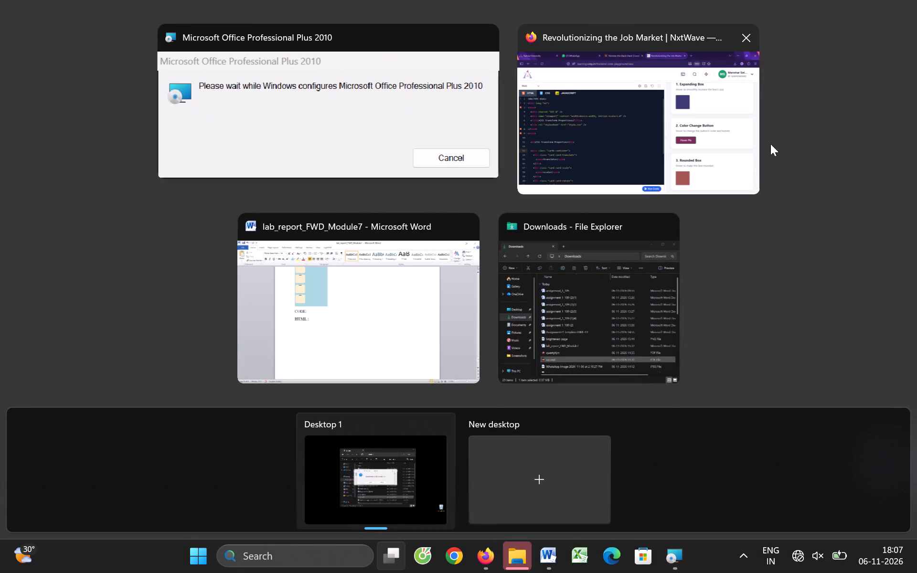
# Switch to the Firefox code playground and look through the HTML code of the CSS Transform Properties page.
pyautogui.click(666, 99)
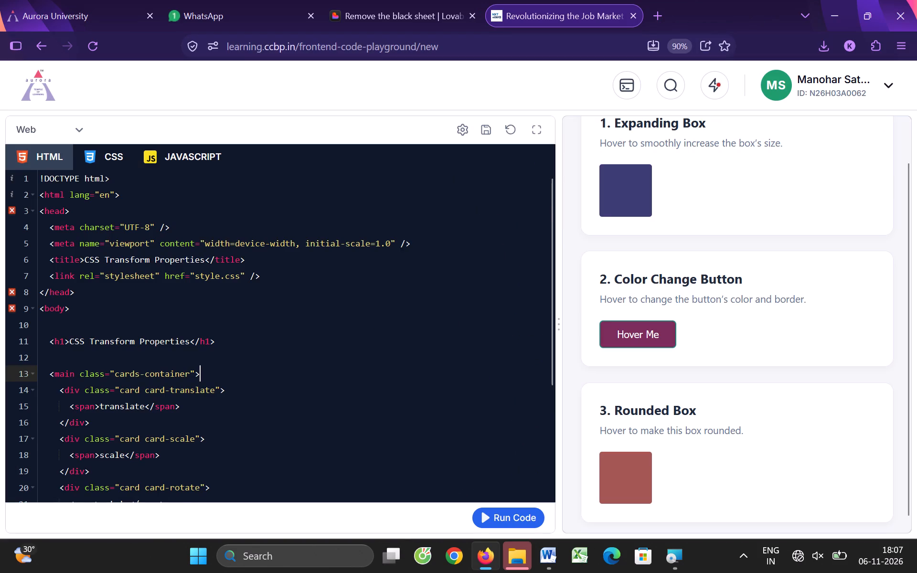
pyautogui.scroll(-8, 489, 285)
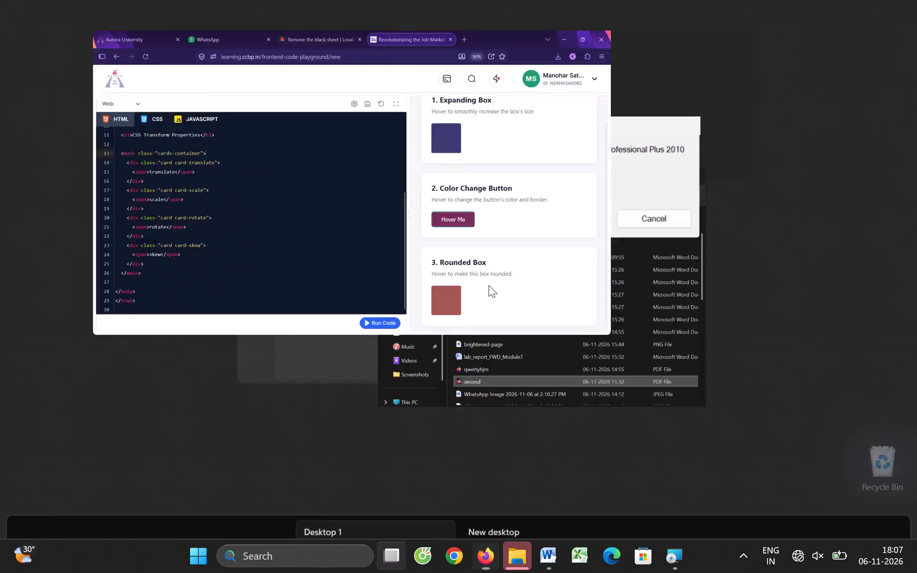
# Switch to the lab_report_FWD_Module7 document in Word and place the cursor in the empty area below the HTML heading.
pyautogui.click(398, 304)
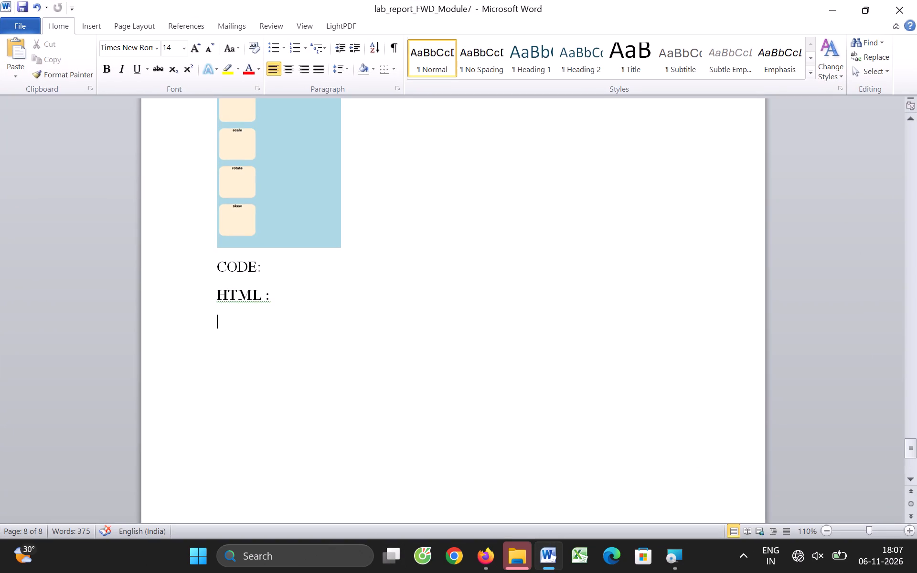
pyautogui.click(361, 338)
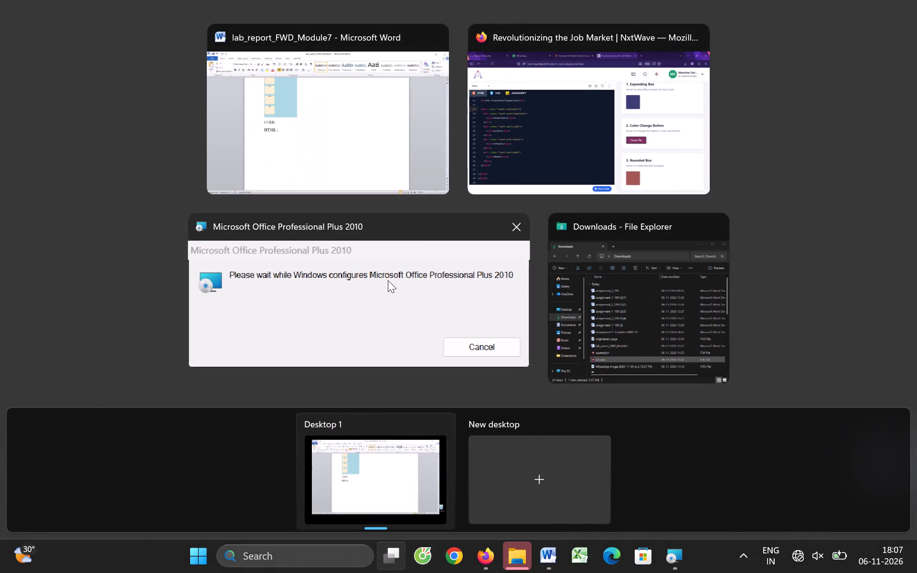
# Switch to the Microsoft Office Professional Plus 2010 configuration window and dismiss the Microsoft Word 14.0 dialog over the lab report.
pyautogui.click(471, 263)
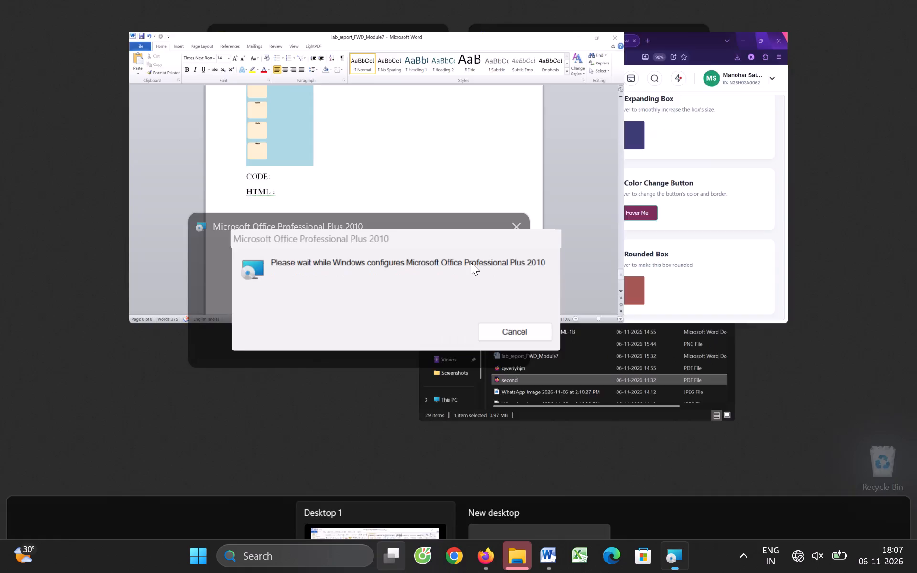
pyautogui.click(580, 231)
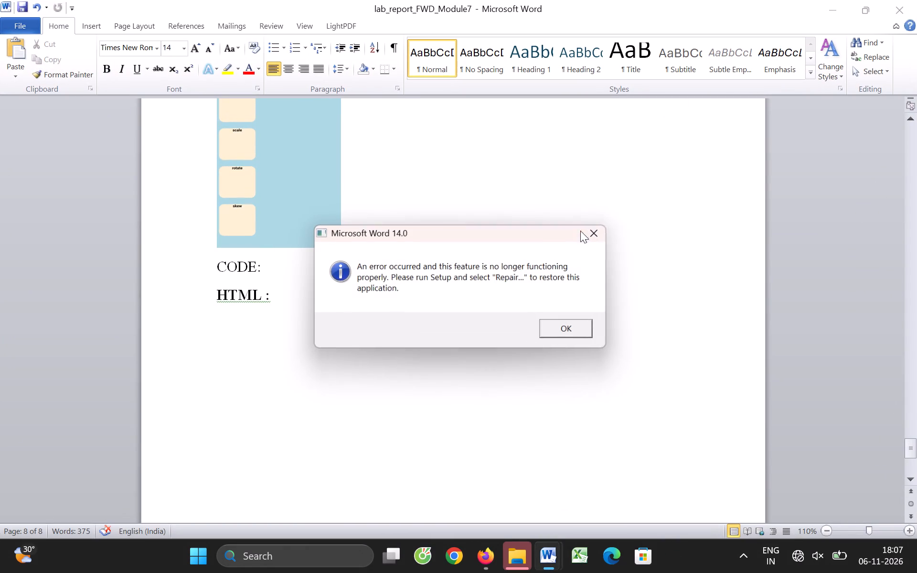
pyautogui.click(594, 233)
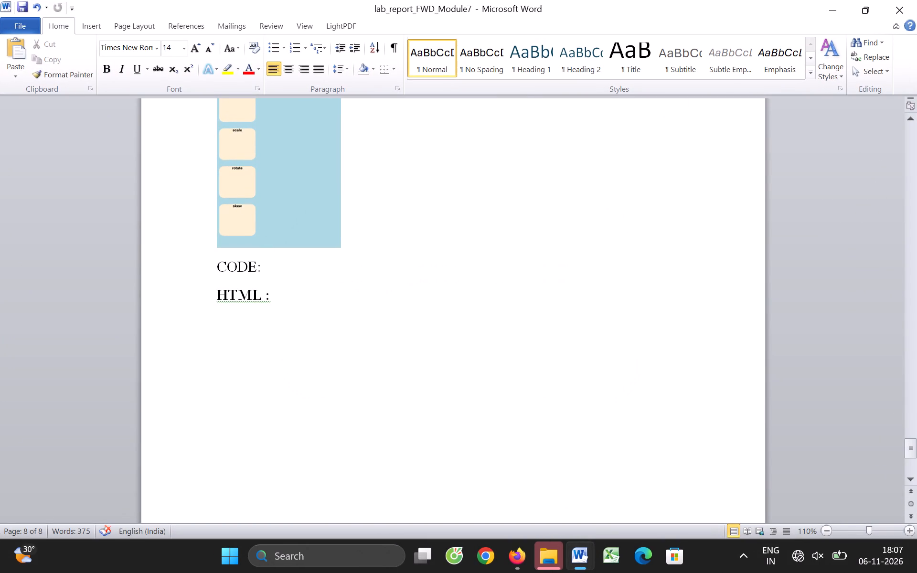
# Open the list of available Wi-Fi networks and look through it for a network to connect to.
pyautogui.click(790, 559)
pyautogui.click(731, 291)
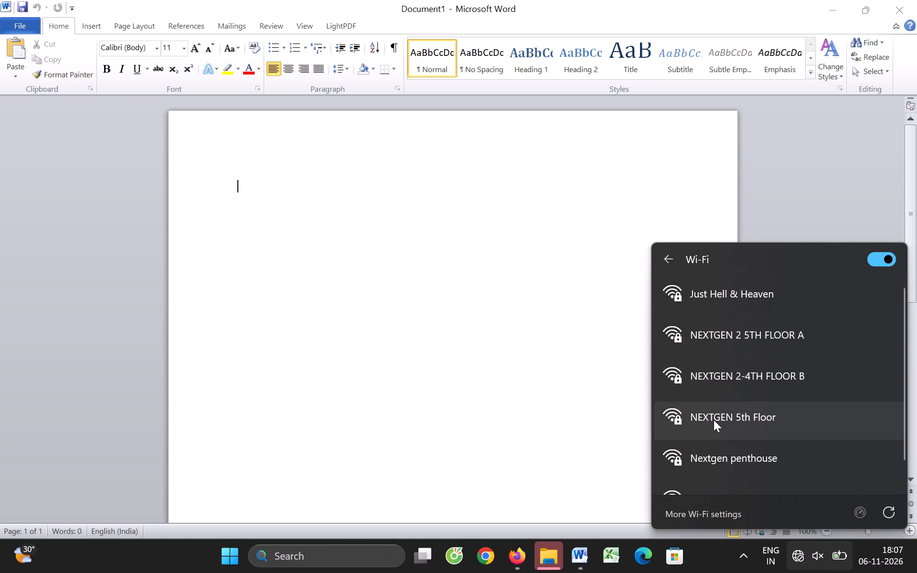
pyautogui.scroll(1, 714, 420)
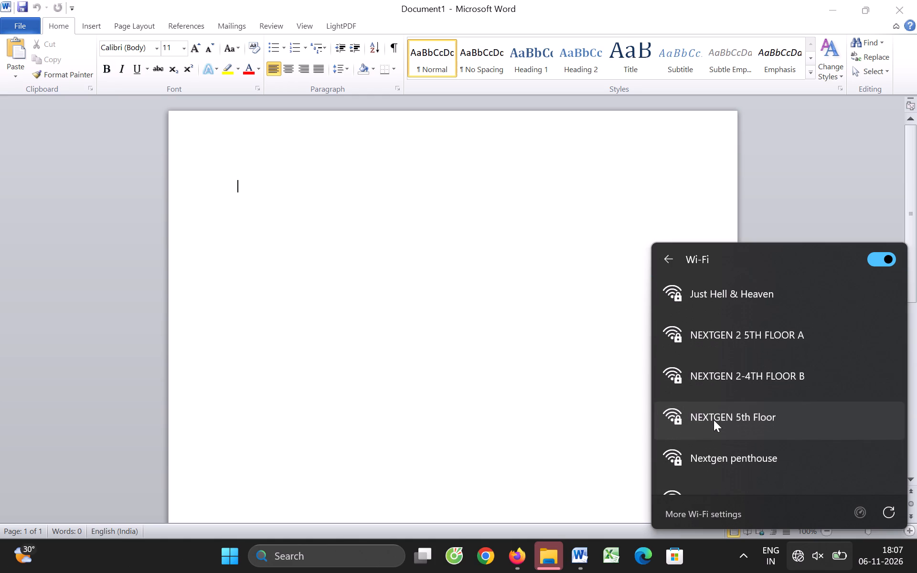
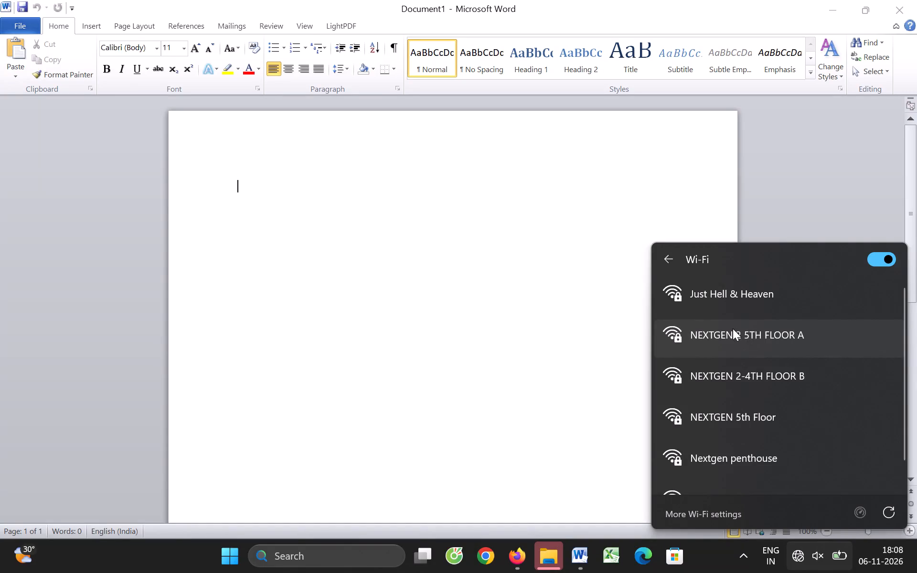
# Start connecting to the secured Wi-Fi network NEXTGEN 2 5TH FLOOR A.
pyautogui.click(733, 352)
pyautogui.click(808, 408)
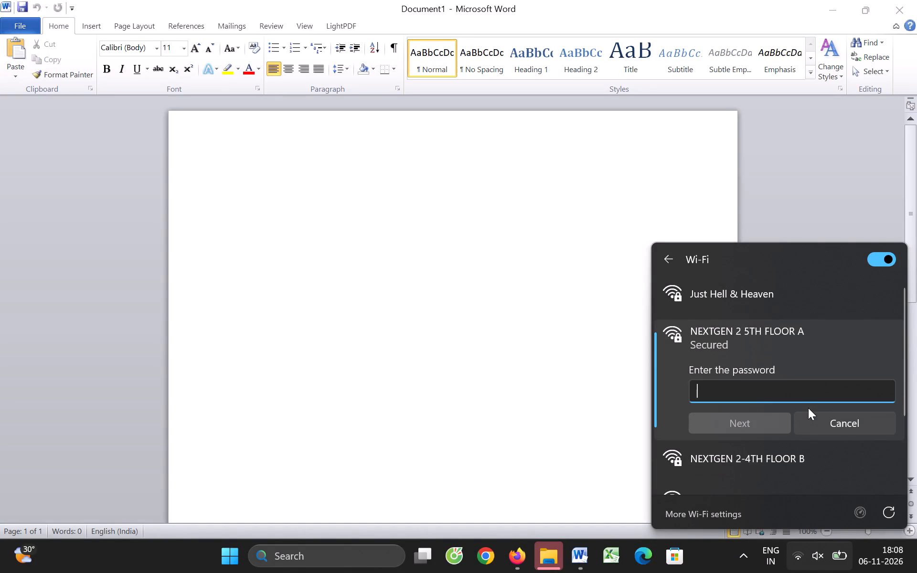
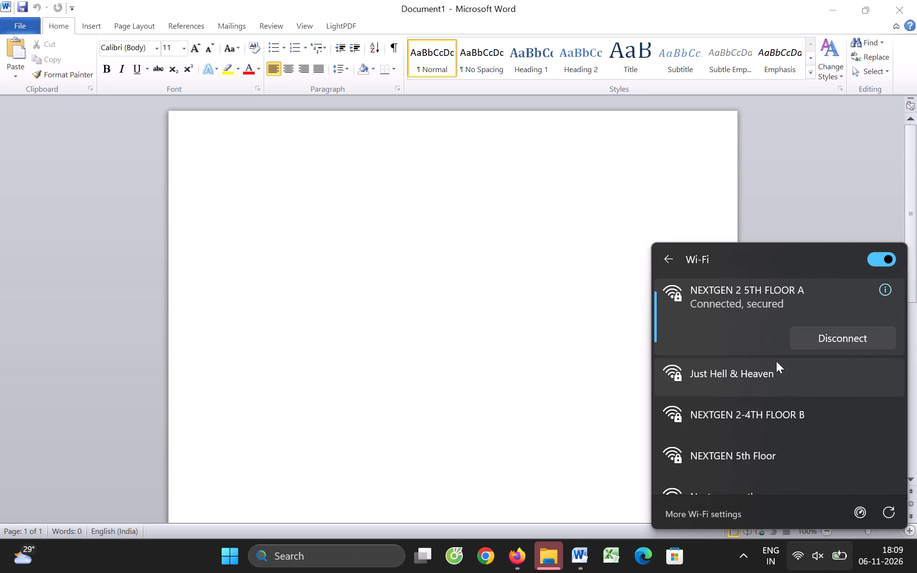
# Dismiss the Wi-Fi network list and switch from the blank Document1 to the lab_report_FWD_Module7 document.
pyautogui.click(616, 289)
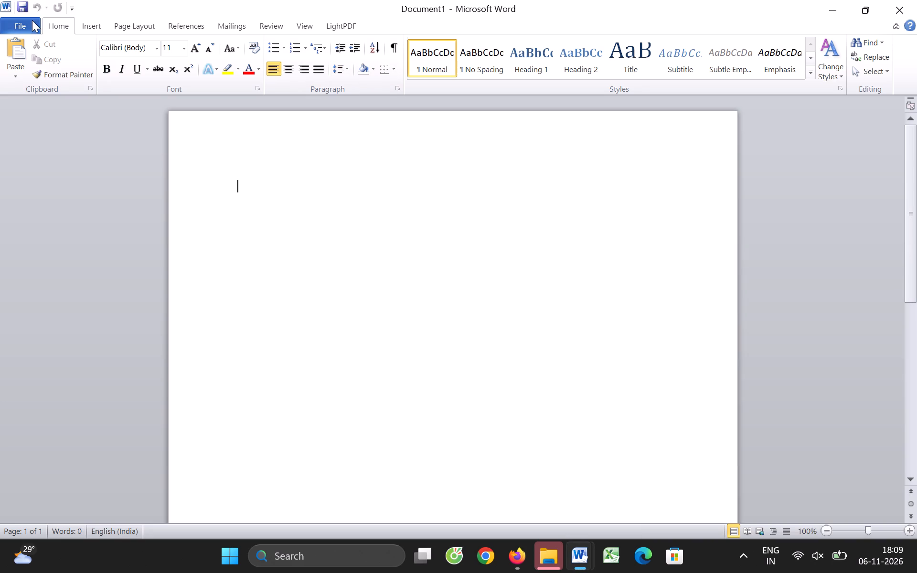
pyautogui.click(387, 146)
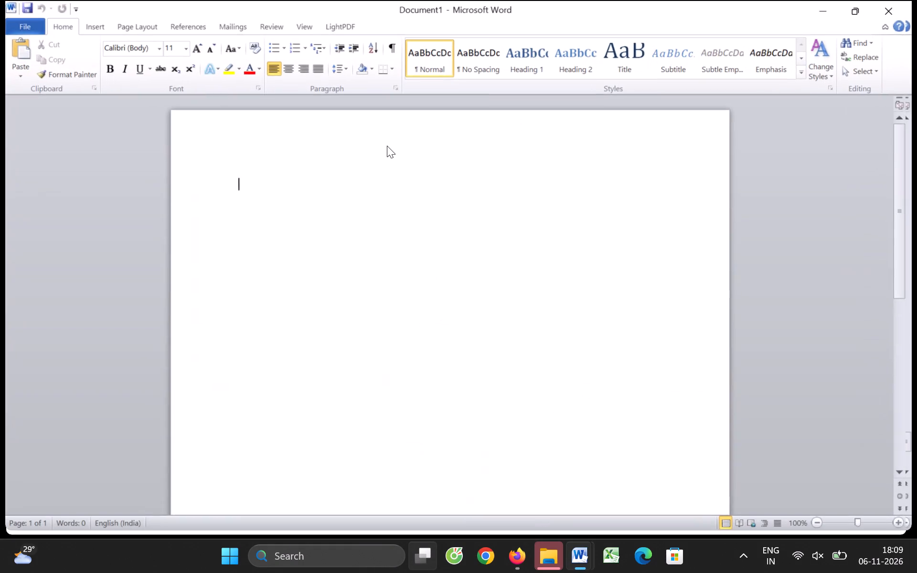
pyautogui.scroll(3, 387, 146)
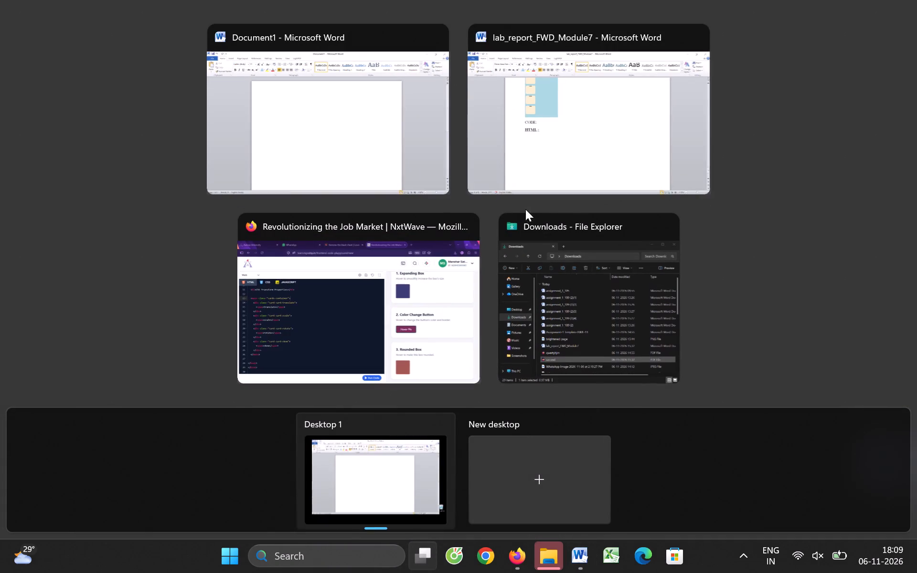
pyautogui.click(555, 124)
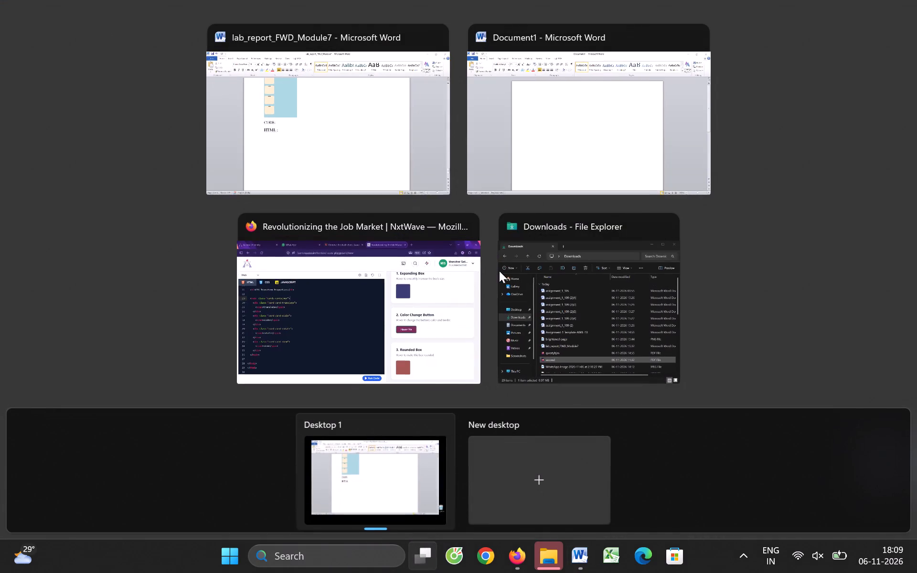
# Bring up the Downloads window in File Explorer and close it.
pyautogui.click(554, 260)
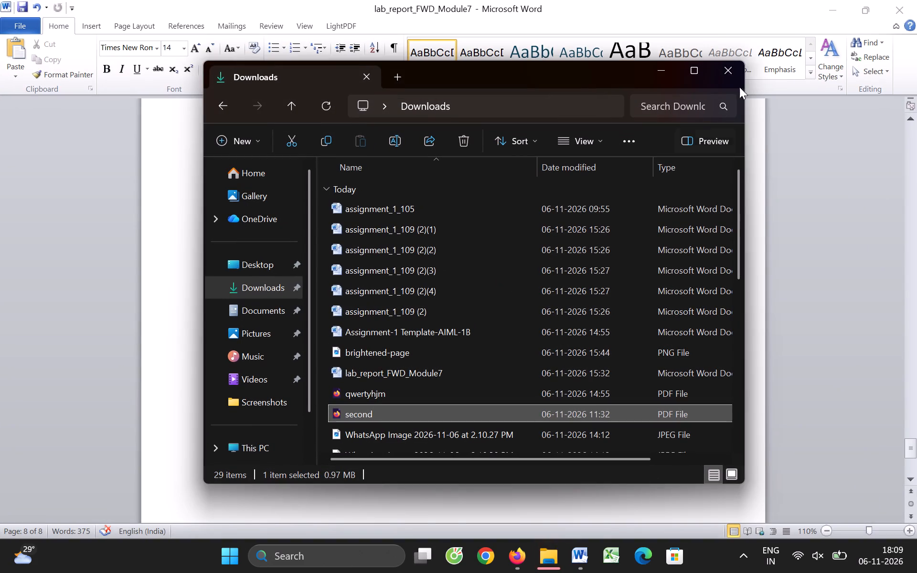
pyautogui.click(735, 70)
pyautogui.scroll(2, 521, 233)
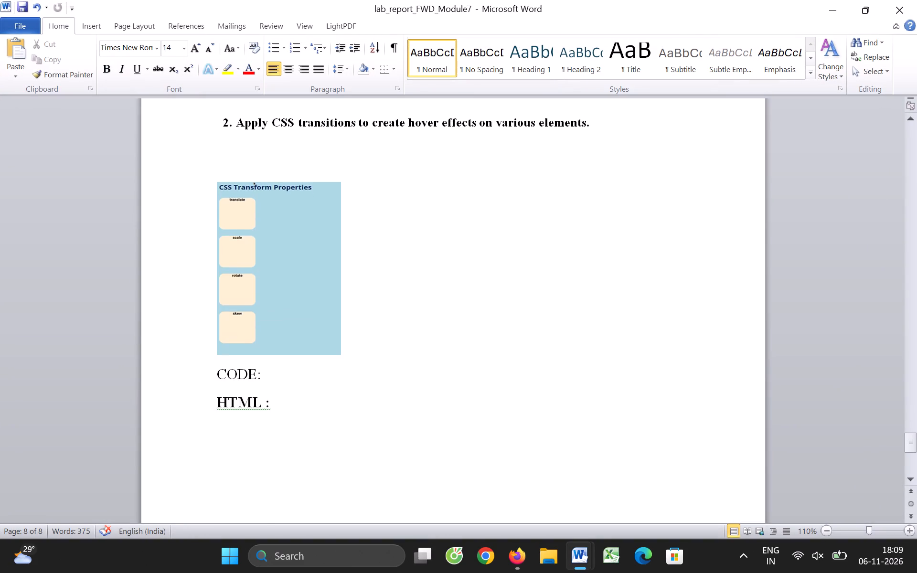
pyautogui.scroll(7, 521, 233)
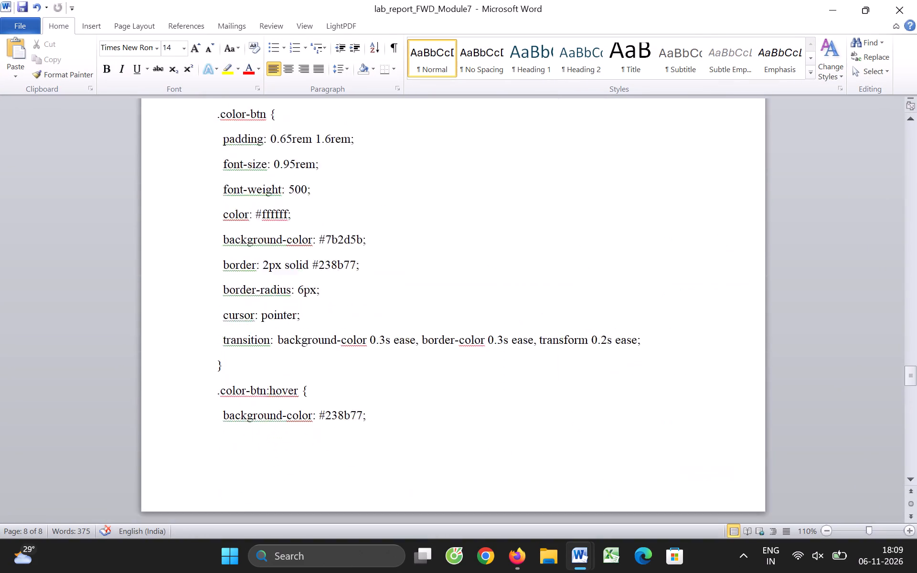
pyautogui.scroll(9, 521, 233)
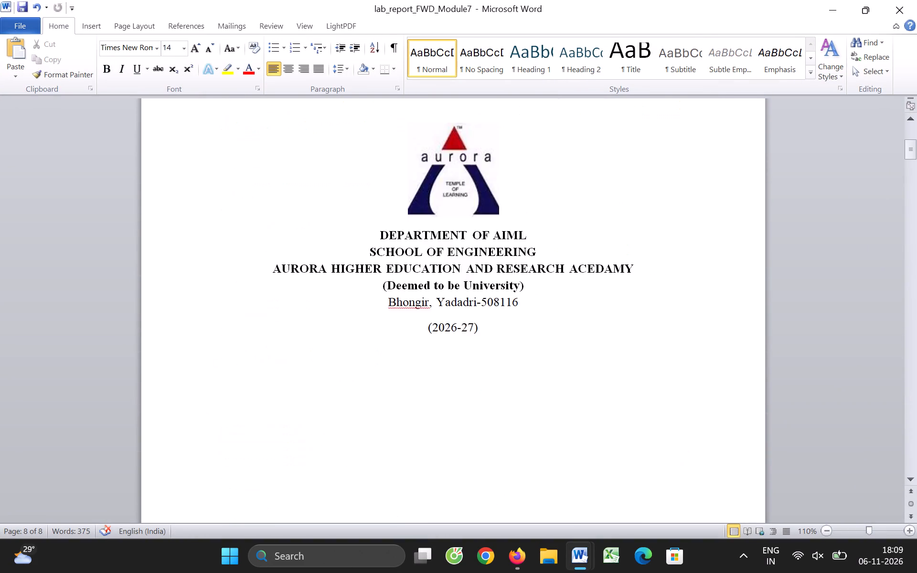
pyautogui.scroll(-1, 521, 233)
pyautogui.scroll(7, 521, 233)
pyautogui.scroll(-6, 521, 233)
pyautogui.scroll(4, 521, 233)
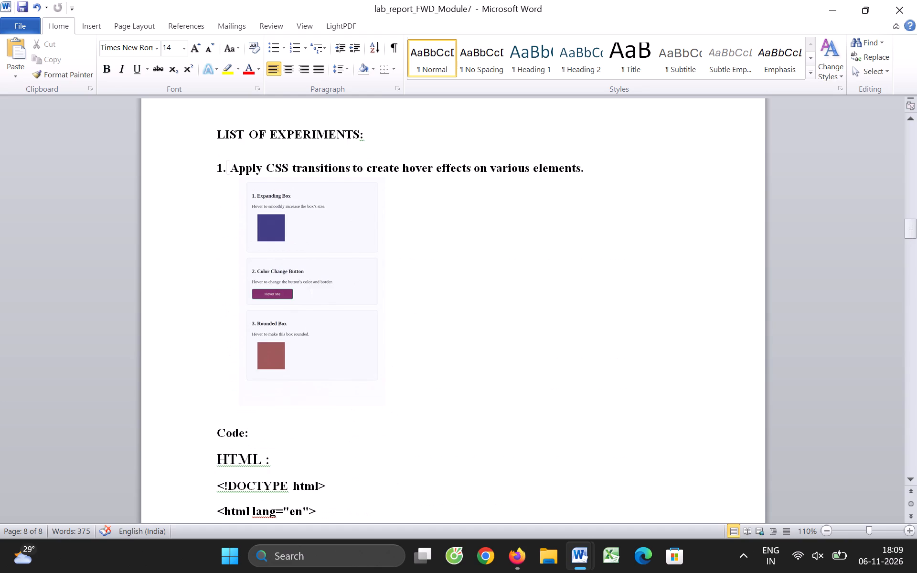
pyautogui.scroll(4, 521, 233)
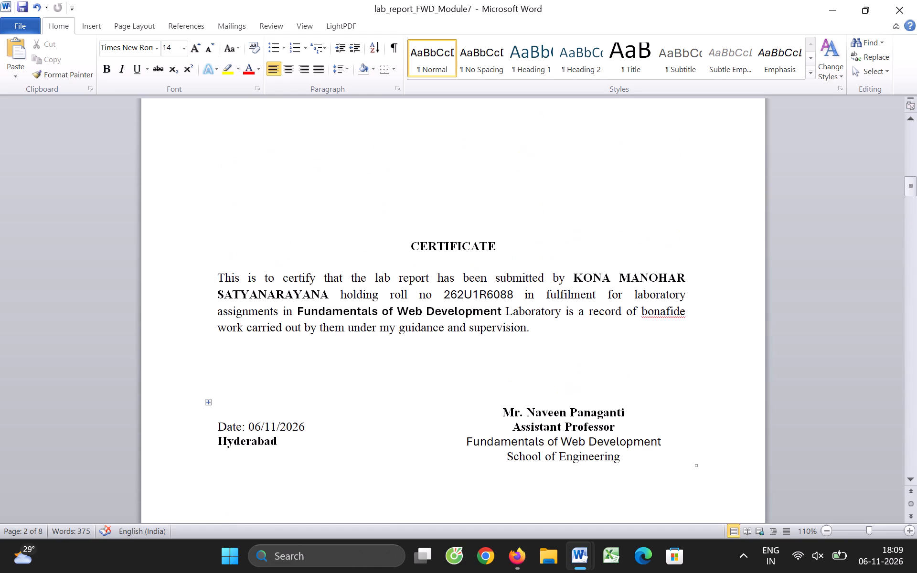
pyautogui.scroll(-6, 521, 233)
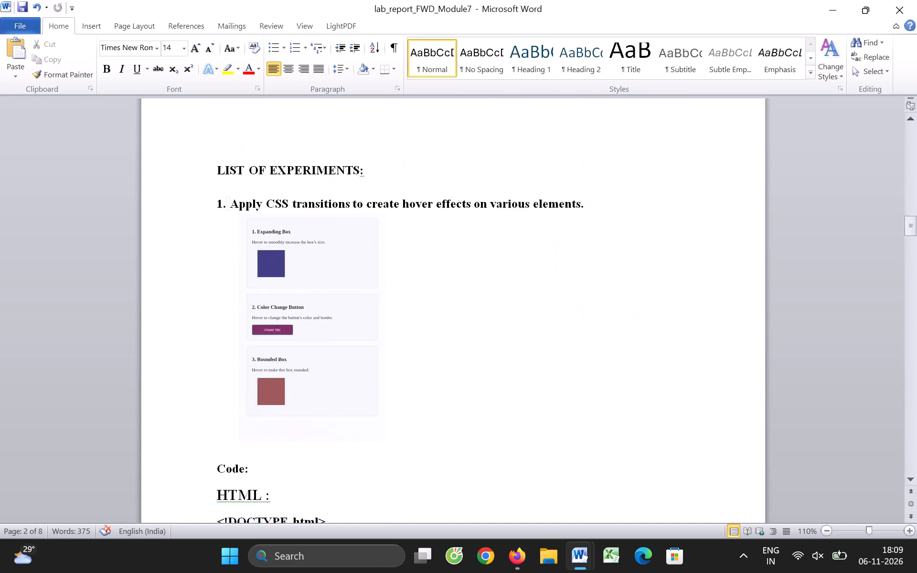
pyautogui.scroll(-8, 521, 233)
pyautogui.scroll(1, 521, 233)
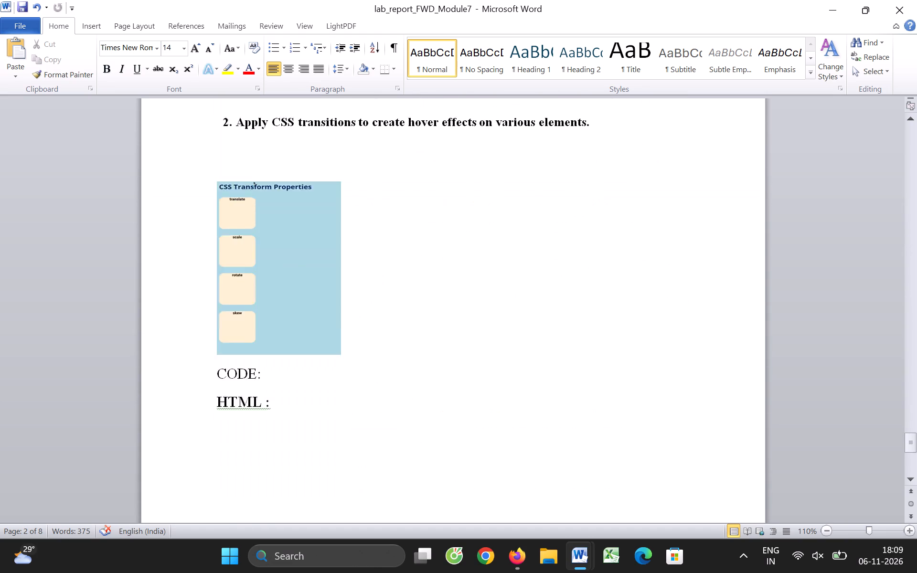
pyautogui.scroll(2, 521, 233)
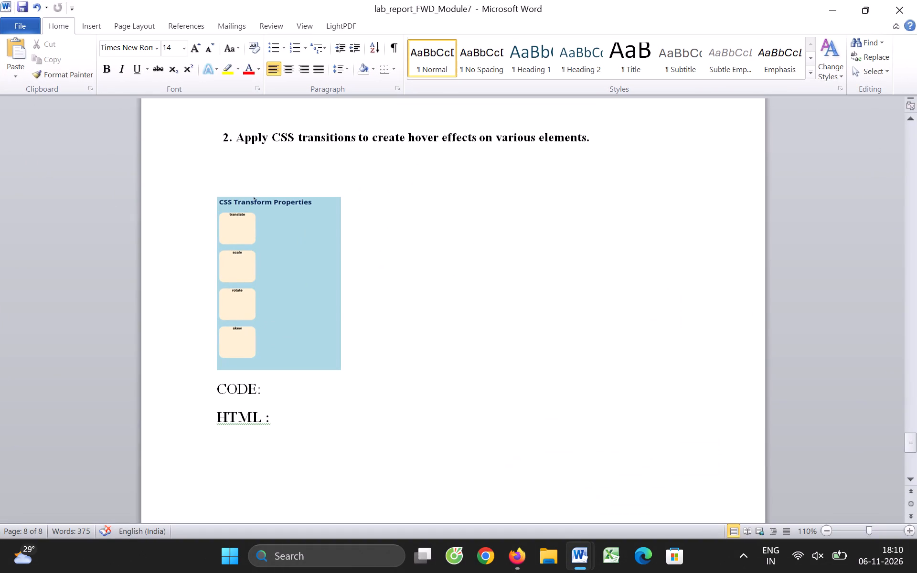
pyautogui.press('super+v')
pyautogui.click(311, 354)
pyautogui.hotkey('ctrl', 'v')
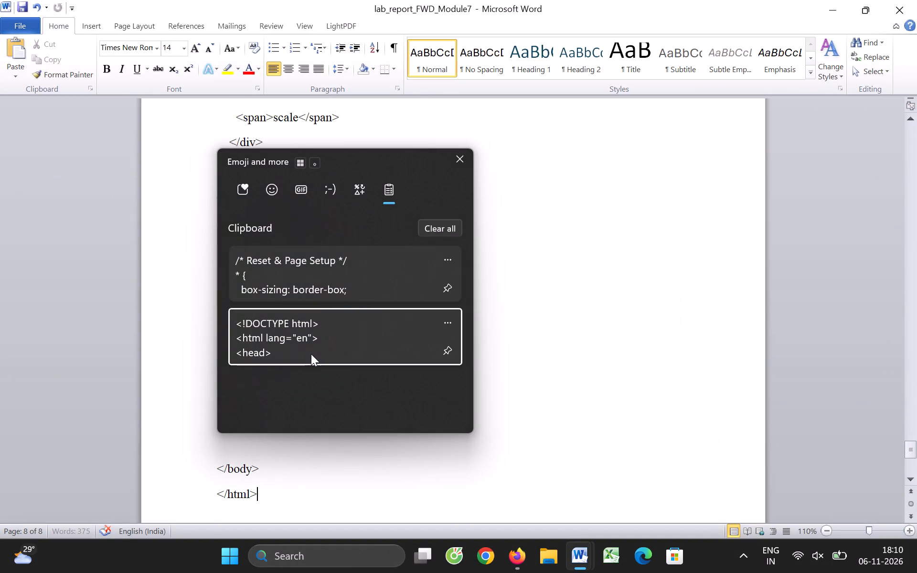
# Review the pasted HTML code and its layout across the pages of experiment 2.
pyautogui.scroll(-2, 307, 384)
pyautogui.scroll(2, 307, 384)
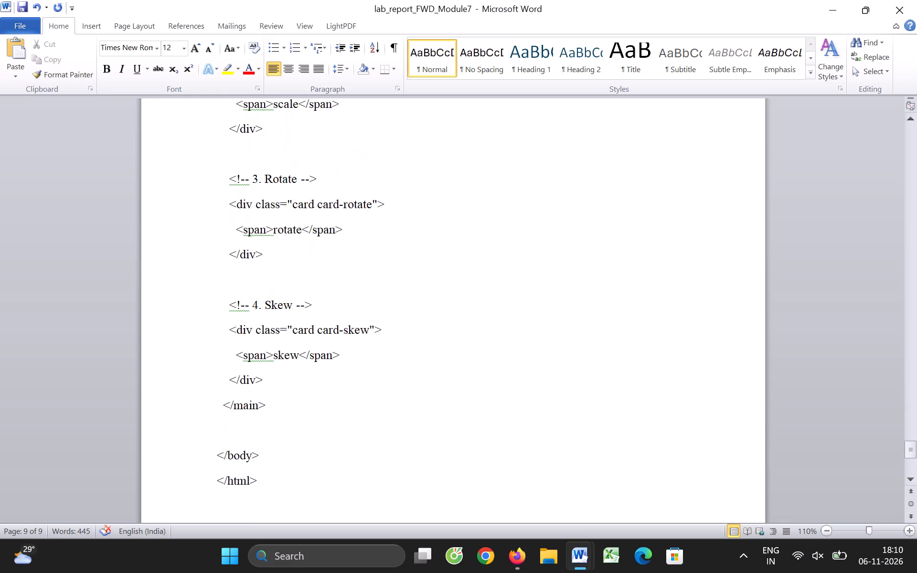
pyautogui.scroll(3, 307, 384)
pyautogui.scroll(-1, 307, 384)
pyautogui.scroll(1, 307, 384)
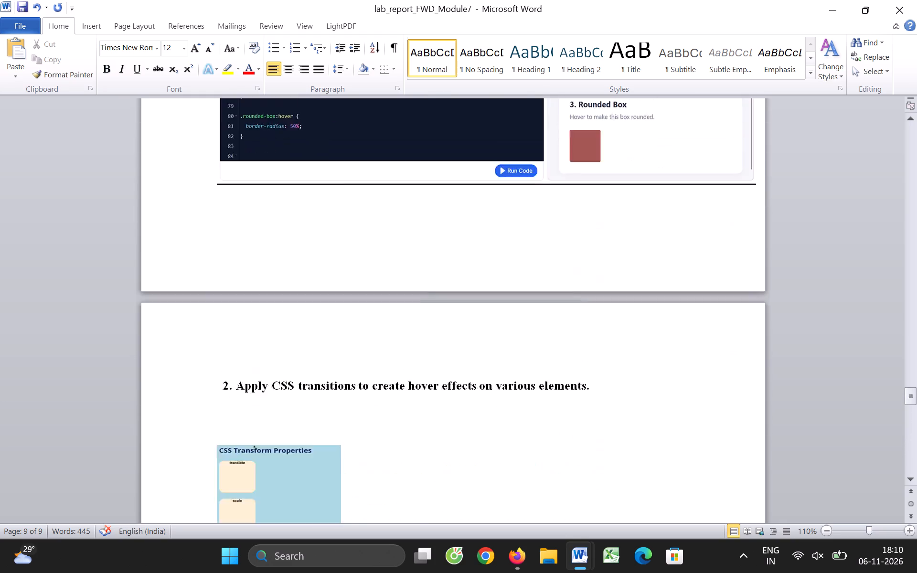
pyautogui.scroll(-2, 307, 384)
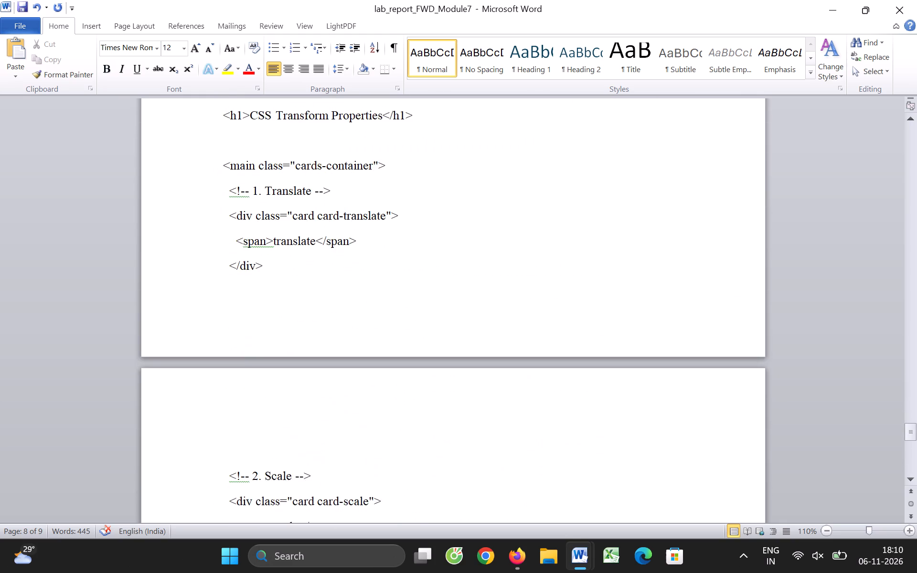
pyautogui.scroll(-2, 307, 384)
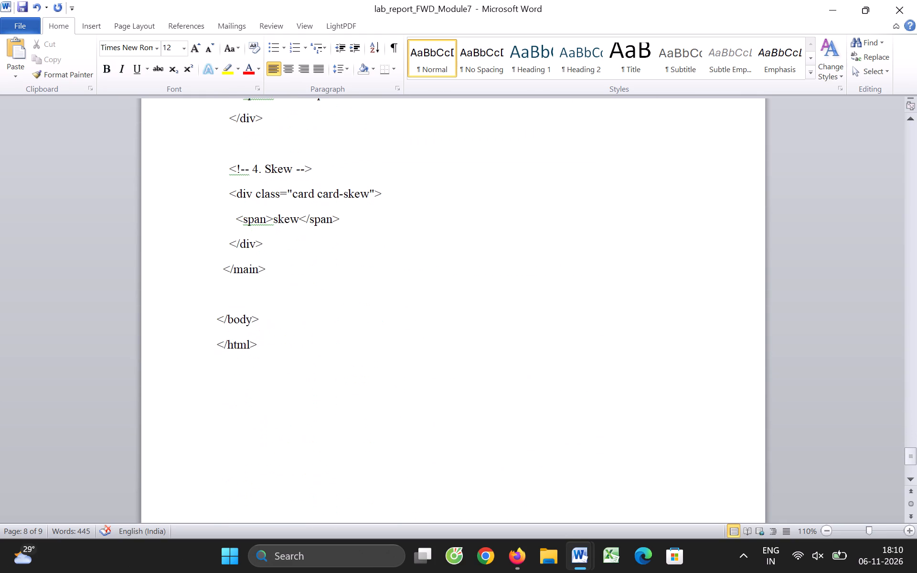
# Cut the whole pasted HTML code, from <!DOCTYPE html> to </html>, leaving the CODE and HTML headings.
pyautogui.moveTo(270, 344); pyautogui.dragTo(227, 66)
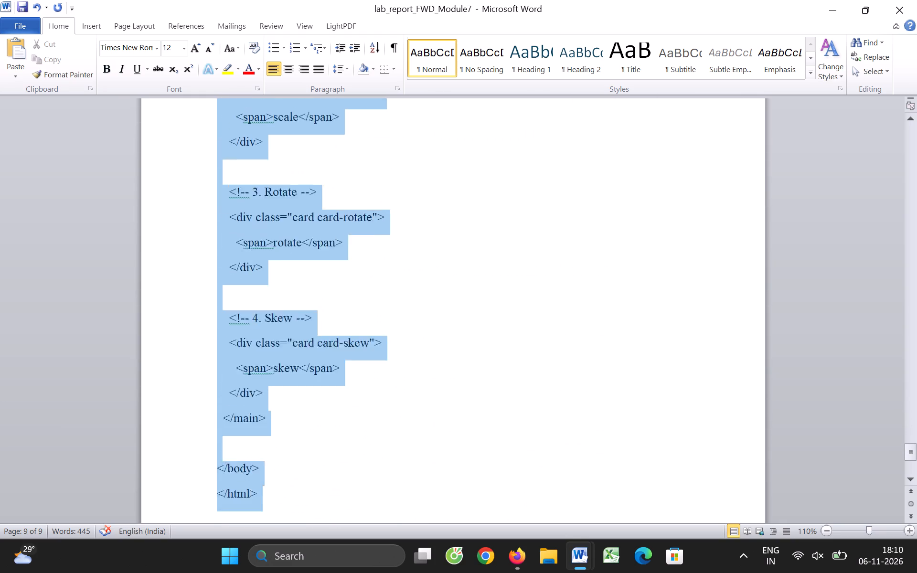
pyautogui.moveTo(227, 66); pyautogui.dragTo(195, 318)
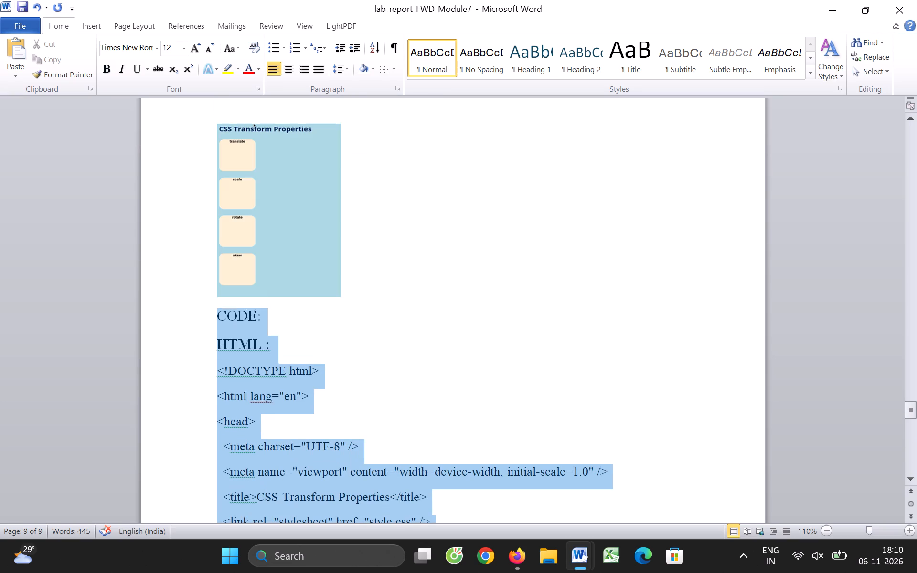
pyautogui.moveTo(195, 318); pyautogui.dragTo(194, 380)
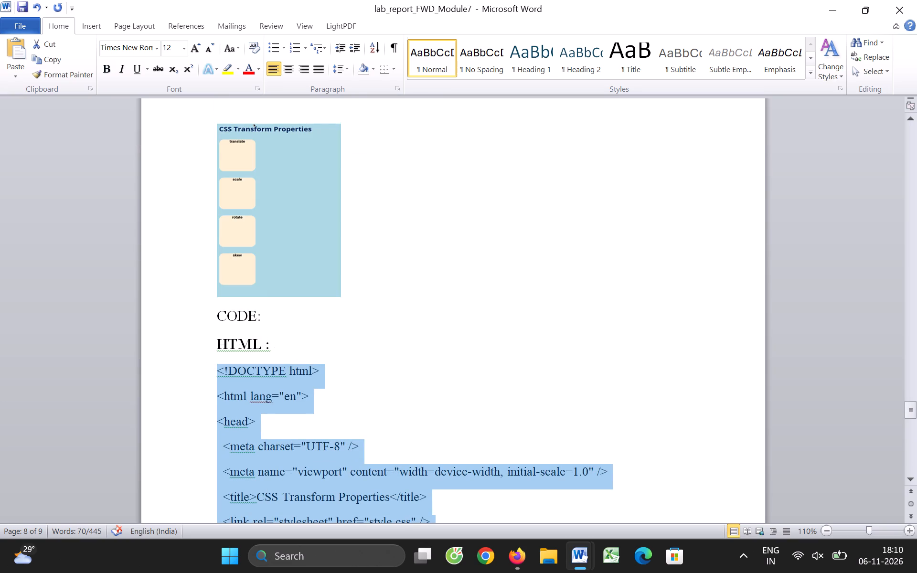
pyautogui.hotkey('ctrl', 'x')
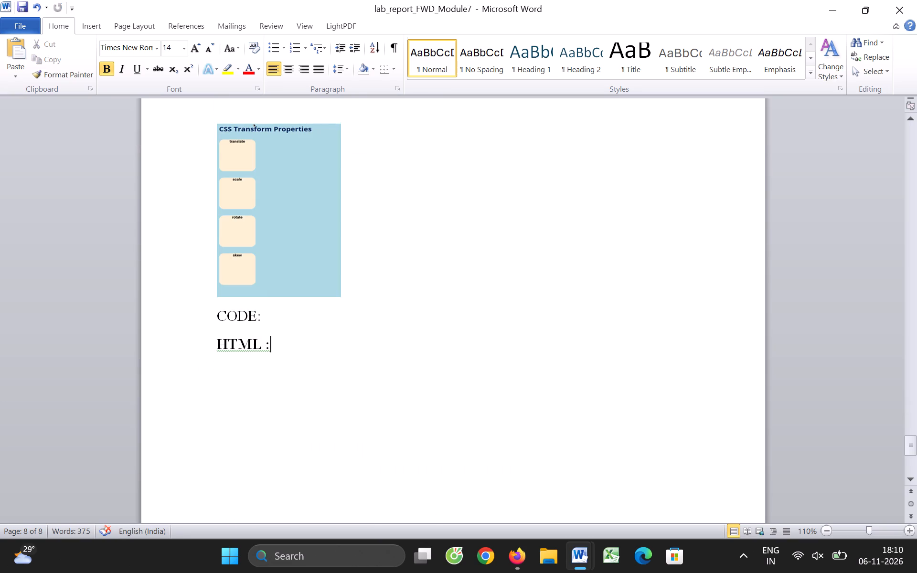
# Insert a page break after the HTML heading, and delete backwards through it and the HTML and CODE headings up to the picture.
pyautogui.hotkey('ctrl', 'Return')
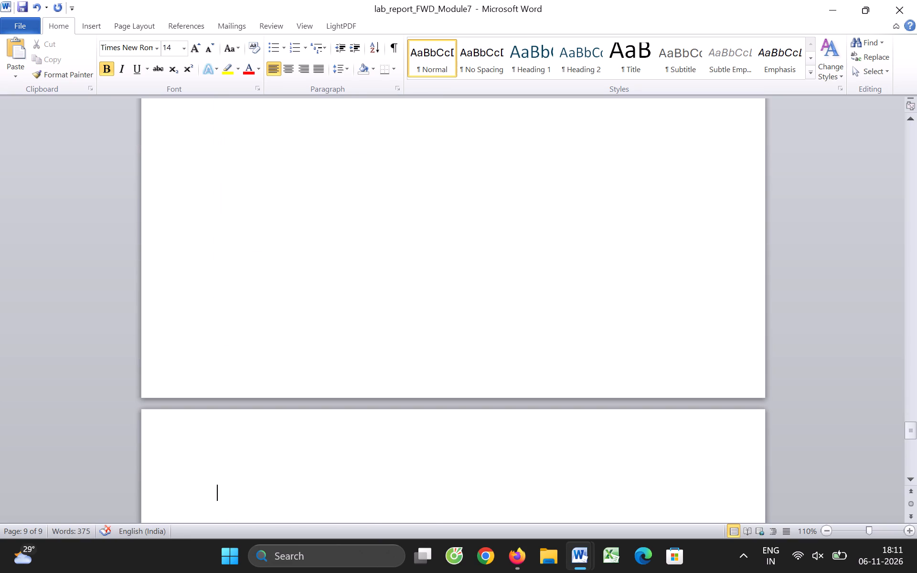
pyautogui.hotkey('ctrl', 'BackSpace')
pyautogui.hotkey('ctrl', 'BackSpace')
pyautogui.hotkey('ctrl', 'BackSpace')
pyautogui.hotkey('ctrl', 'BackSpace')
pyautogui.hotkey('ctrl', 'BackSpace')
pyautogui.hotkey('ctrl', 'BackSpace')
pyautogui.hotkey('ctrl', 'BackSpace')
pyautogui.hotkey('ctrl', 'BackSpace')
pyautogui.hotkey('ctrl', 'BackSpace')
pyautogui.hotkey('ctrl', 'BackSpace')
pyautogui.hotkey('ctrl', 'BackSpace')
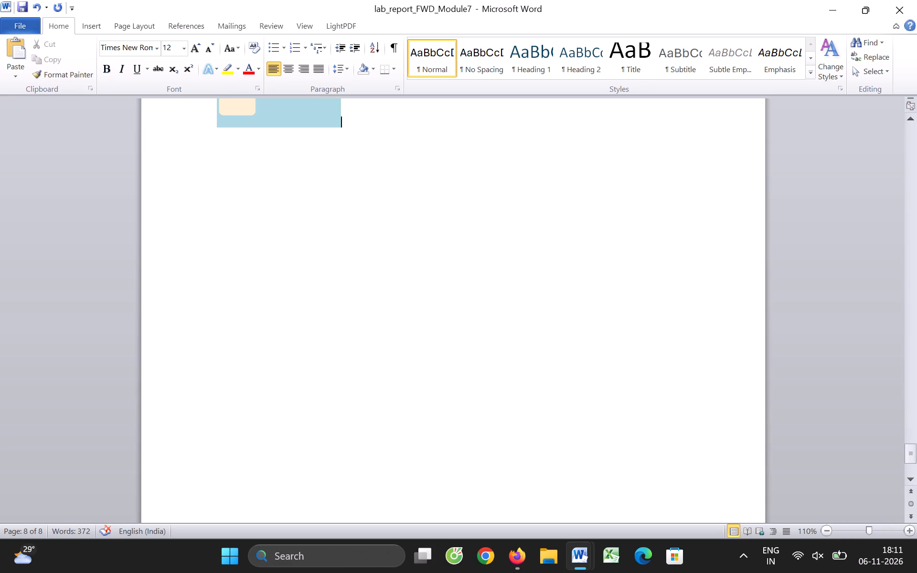
# Undo the recent deletions and the page break until the CODE and HTML headings are back below the picture.
pyautogui.hotkey('ctrl', 'z')
pyautogui.hotkey('ctrl', 'z')
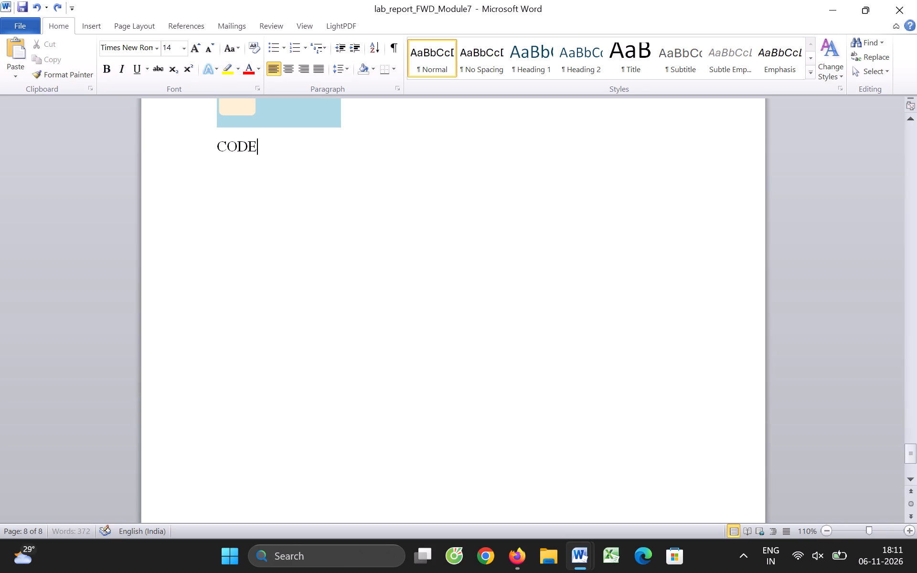
pyautogui.hotkey('ctrl', 'z')
pyautogui.hotkey('ctrl', 'z')
pyautogui.hotkey('ctrl', 'z')
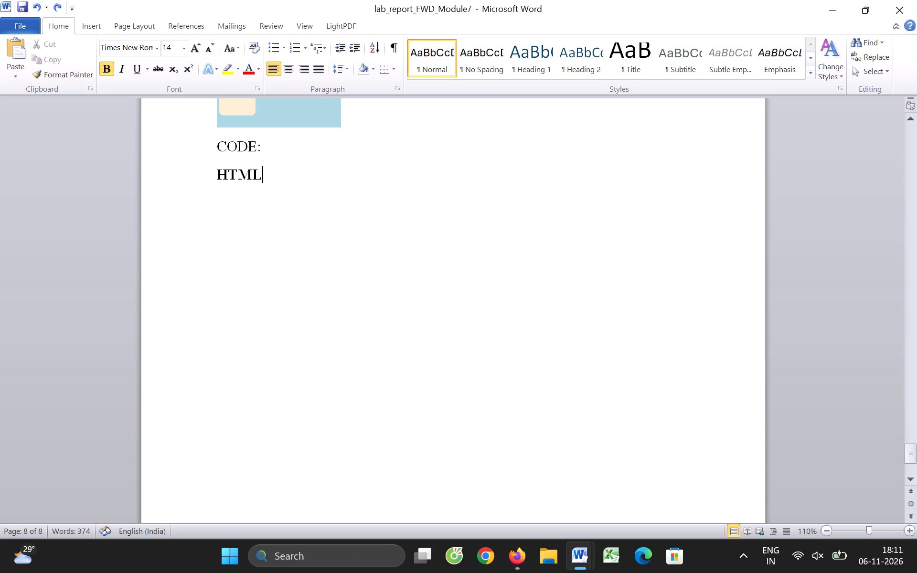
pyautogui.hotkey('ctrl', 'z')
pyautogui.hotkey('ctrl', 'z')
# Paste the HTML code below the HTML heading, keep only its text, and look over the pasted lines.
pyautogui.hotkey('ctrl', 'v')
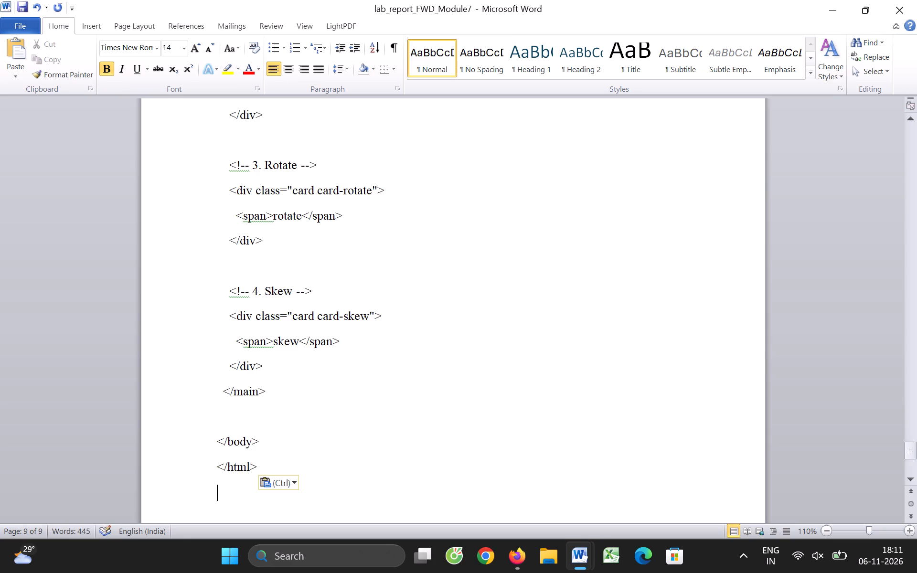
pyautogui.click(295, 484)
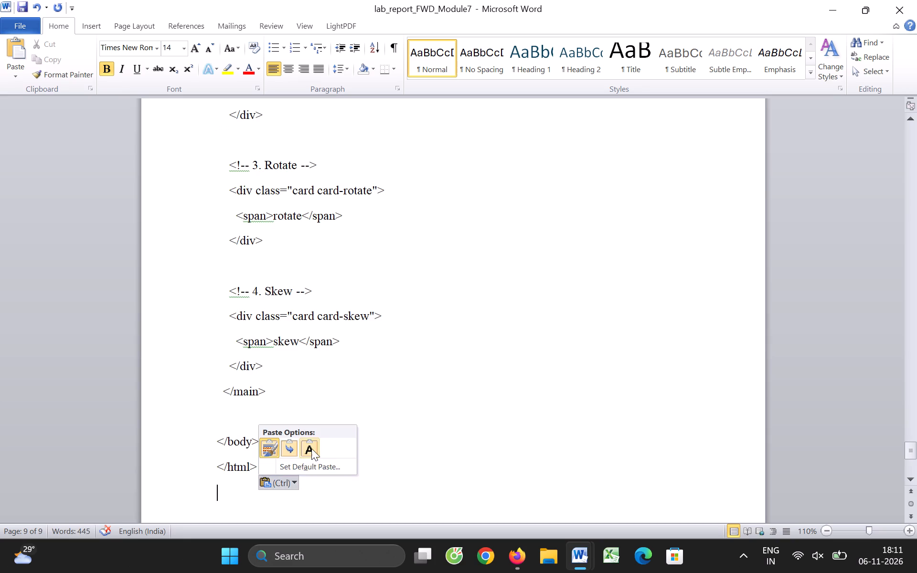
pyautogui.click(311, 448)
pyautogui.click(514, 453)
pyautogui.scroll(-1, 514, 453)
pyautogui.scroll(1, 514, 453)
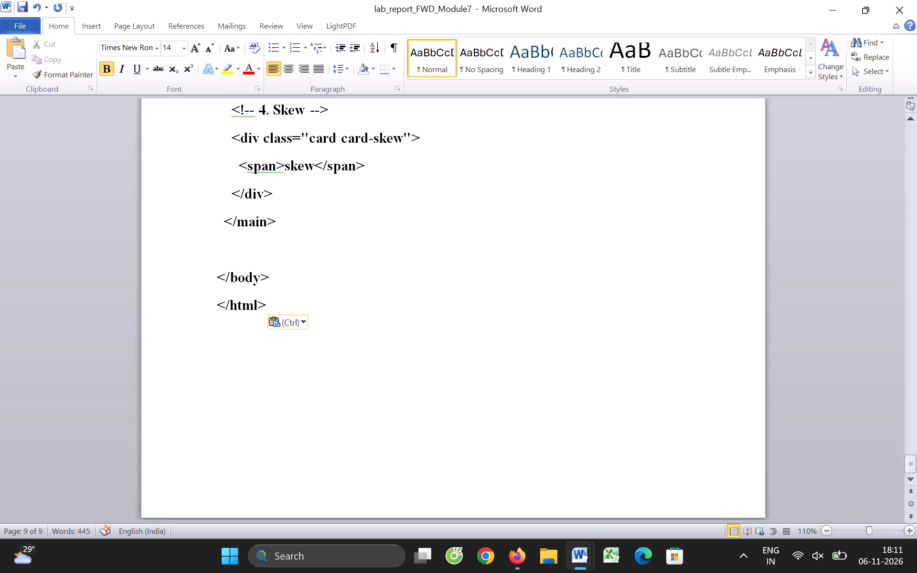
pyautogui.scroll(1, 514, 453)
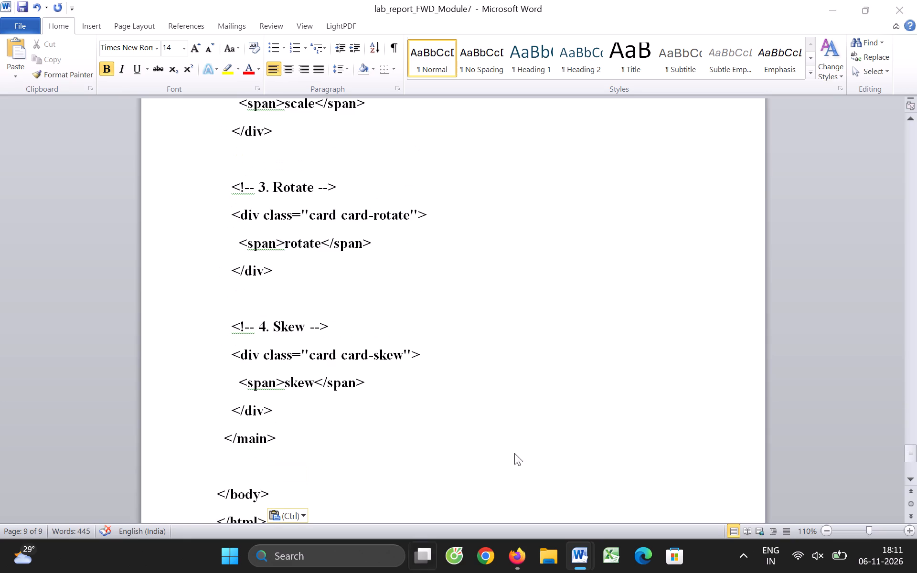
# Delete the whole pasted HTML code, from </html> back to <!DOCTYPE html>, keeping the CODE and HTML headings.
pyautogui.click(264, 263)
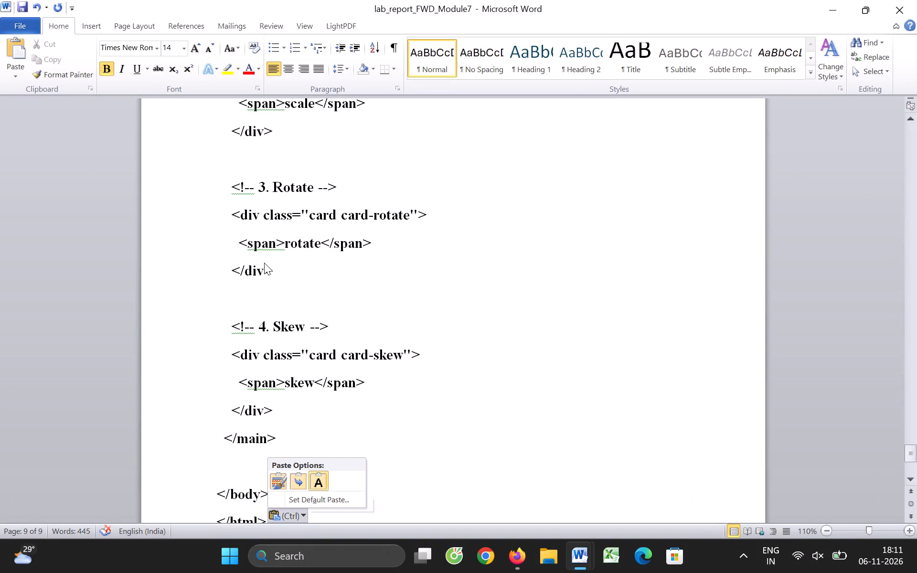
pyautogui.scroll(-1, 330, 317)
pyautogui.click(330, 317)
pyautogui.moveTo(330, 317); pyautogui.dragTo(265, 185)
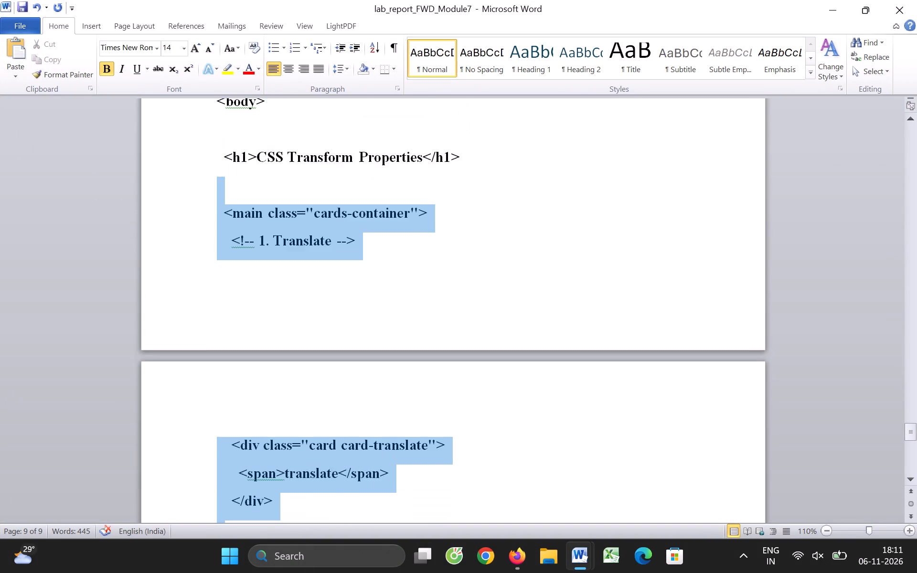
pyautogui.moveTo(265, 185); pyautogui.dragTo(223, 249)
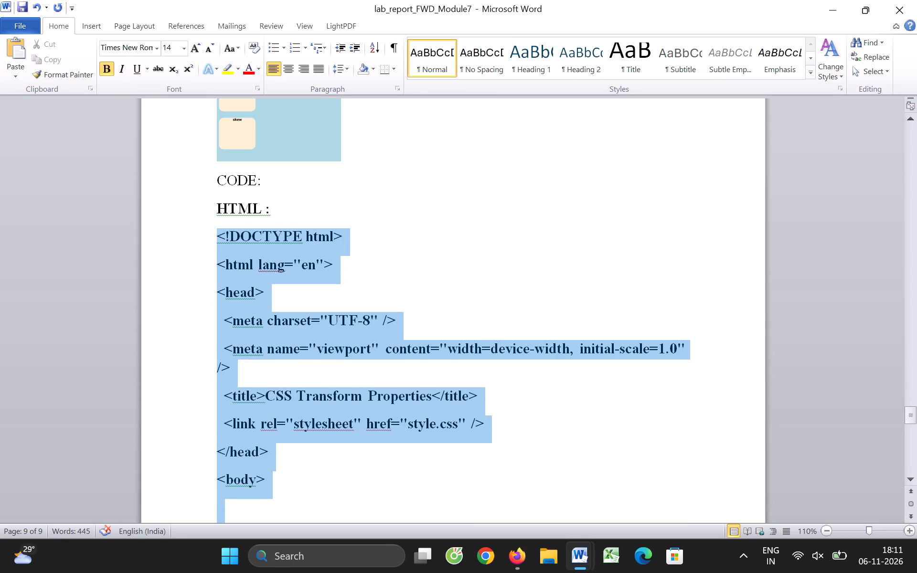
pyautogui.moveTo(223, 249); pyautogui.dragTo(223, 245)
pyautogui.press('BackSpace')
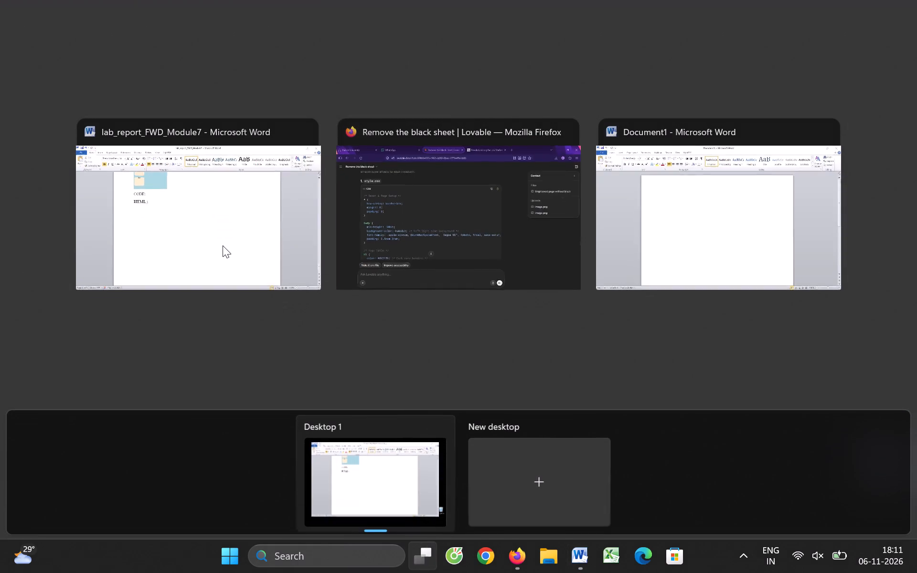
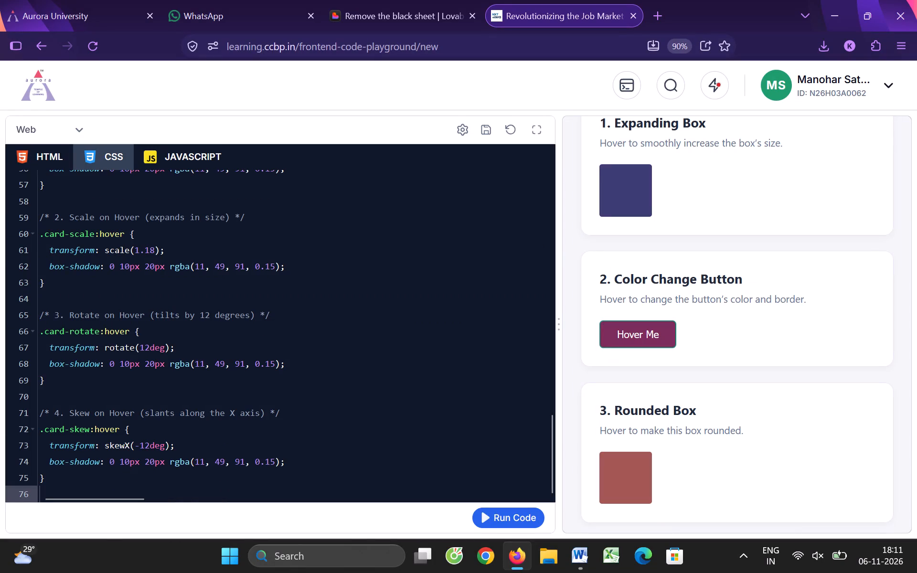
pyautogui.moveTo(75, 485); pyautogui.dragTo(29, 55)
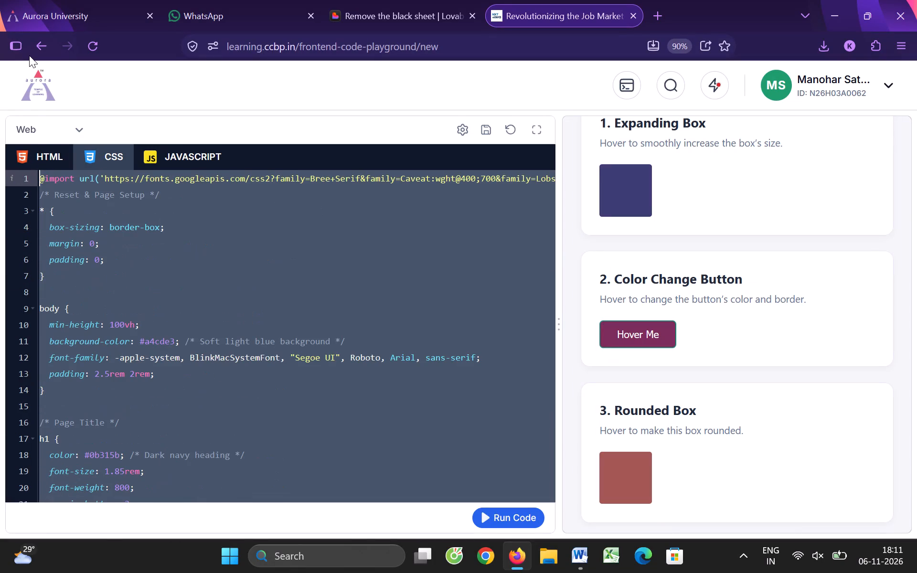
pyautogui.press('BackSpace')
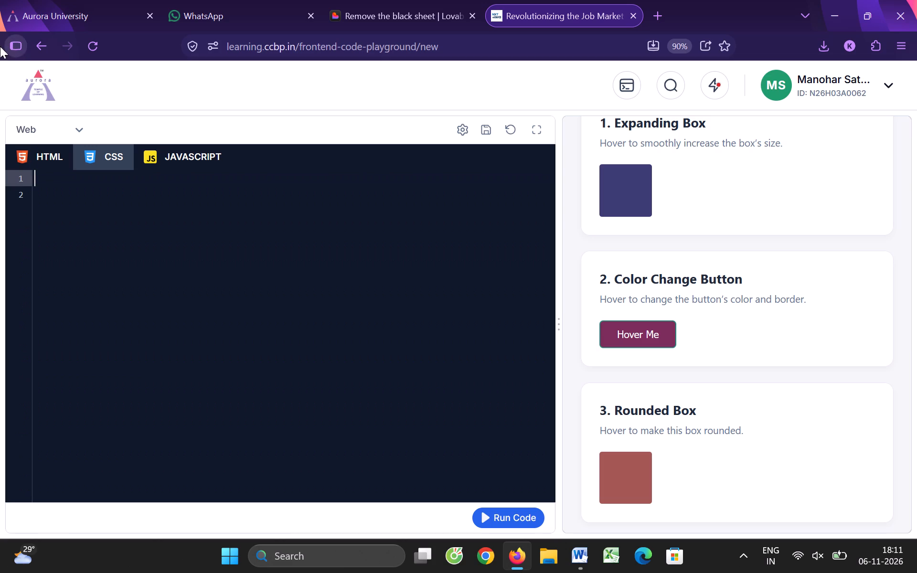
# Paste the CSS Transform Properties HTML code from the clipboard history into the playground's empty HTML editor.
pyautogui.click(62, 158)
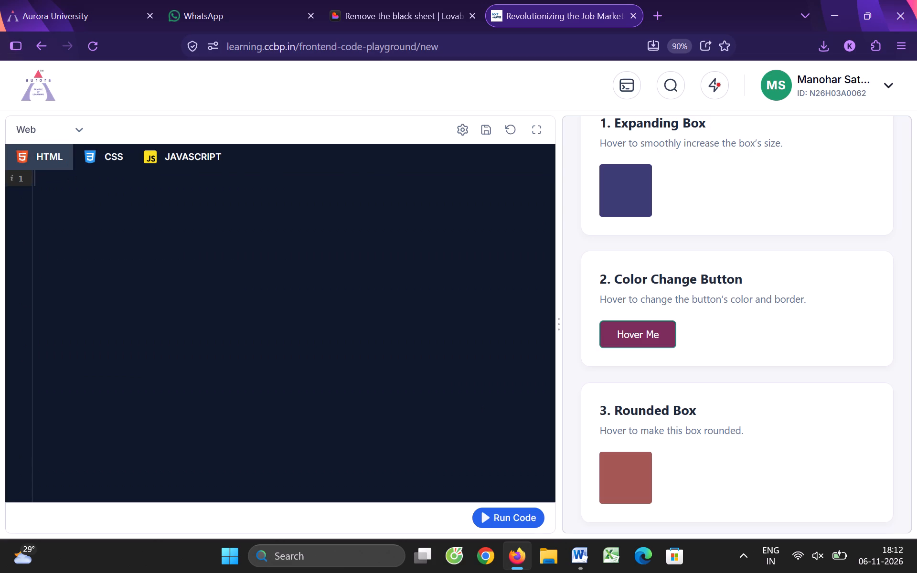
pyautogui.press('super+v')
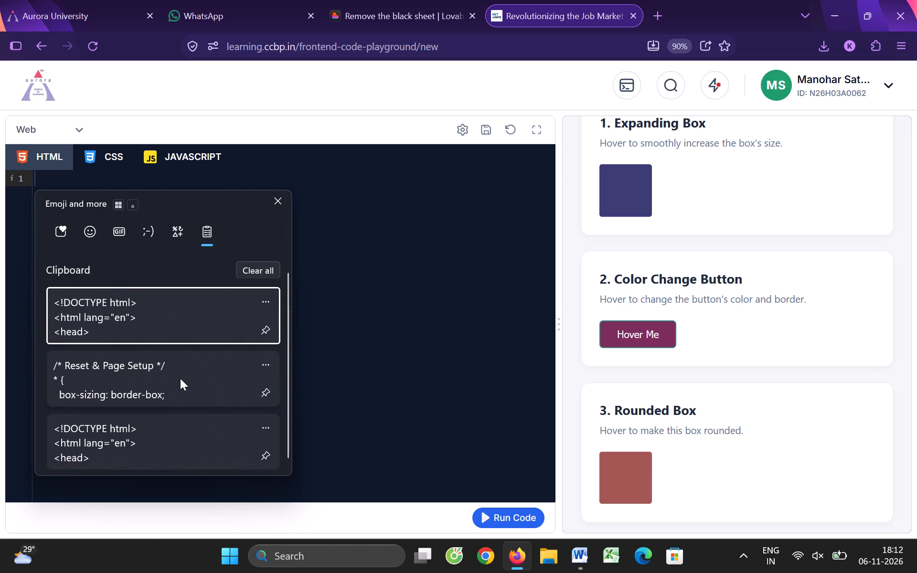
pyautogui.scroll(-1, 173, 412)
pyautogui.click(173, 412)
pyautogui.hotkey('ctrl', 'v')
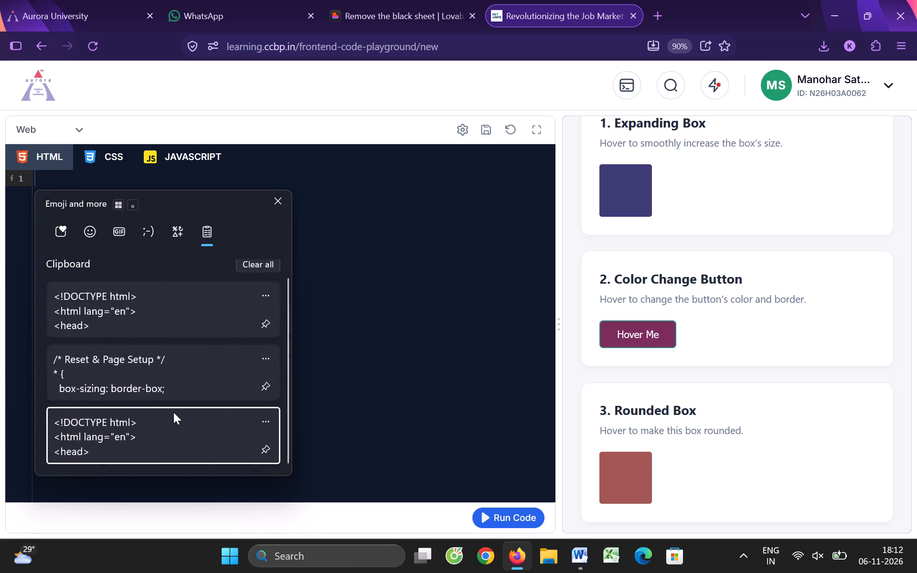
pyautogui.click(206, 355)
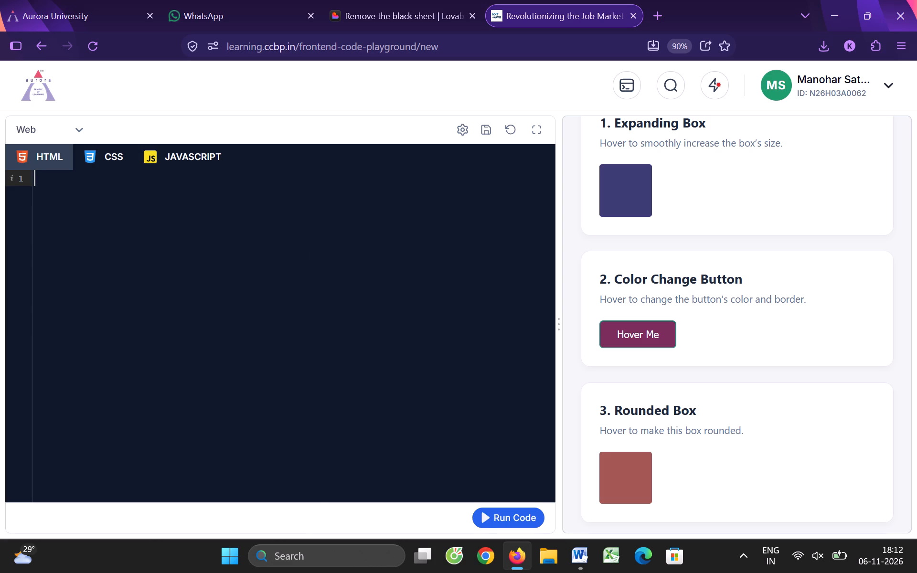
pyautogui.hotkey('ctrl', 'v')
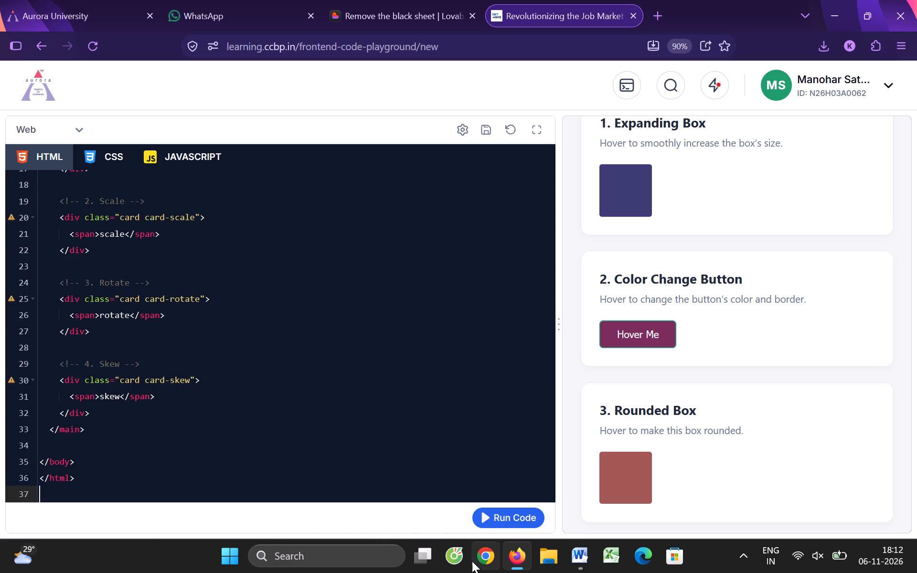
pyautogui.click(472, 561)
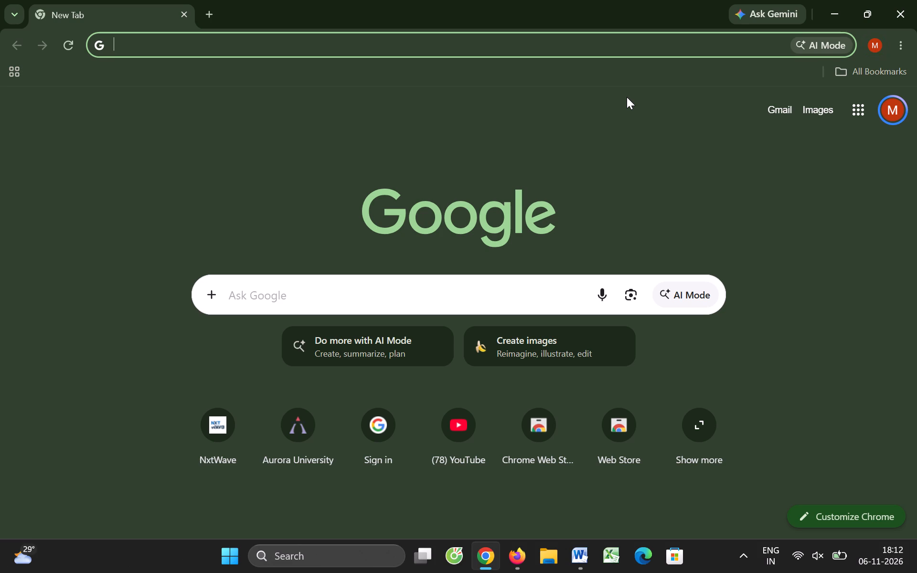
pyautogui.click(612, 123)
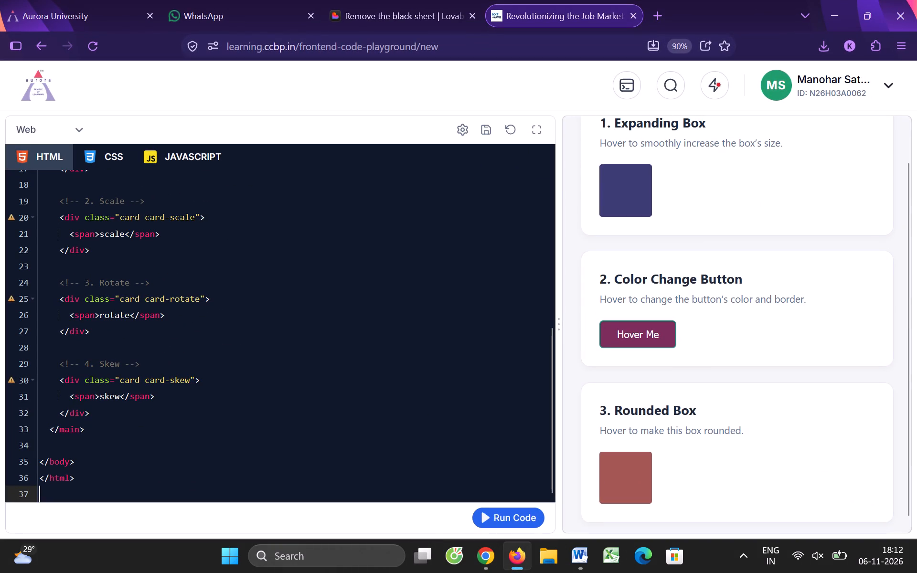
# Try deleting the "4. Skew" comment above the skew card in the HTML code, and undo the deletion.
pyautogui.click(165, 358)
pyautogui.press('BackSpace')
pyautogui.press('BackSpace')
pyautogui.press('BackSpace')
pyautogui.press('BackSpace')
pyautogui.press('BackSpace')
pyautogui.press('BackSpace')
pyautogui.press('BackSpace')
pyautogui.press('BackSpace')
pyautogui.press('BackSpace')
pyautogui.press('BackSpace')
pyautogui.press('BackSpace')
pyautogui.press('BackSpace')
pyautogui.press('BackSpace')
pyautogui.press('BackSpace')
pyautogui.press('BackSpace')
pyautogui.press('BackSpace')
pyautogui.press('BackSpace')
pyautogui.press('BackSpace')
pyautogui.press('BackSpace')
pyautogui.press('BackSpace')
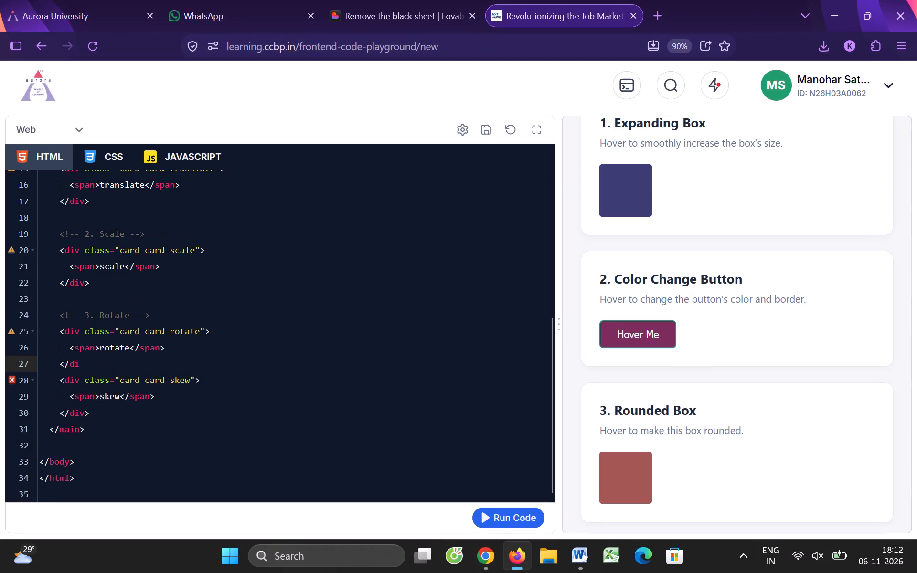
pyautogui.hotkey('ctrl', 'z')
# Delete the "4. Skew" comment and the blank line between the rotate and skew cards.
pyautogui.click(171, 403)
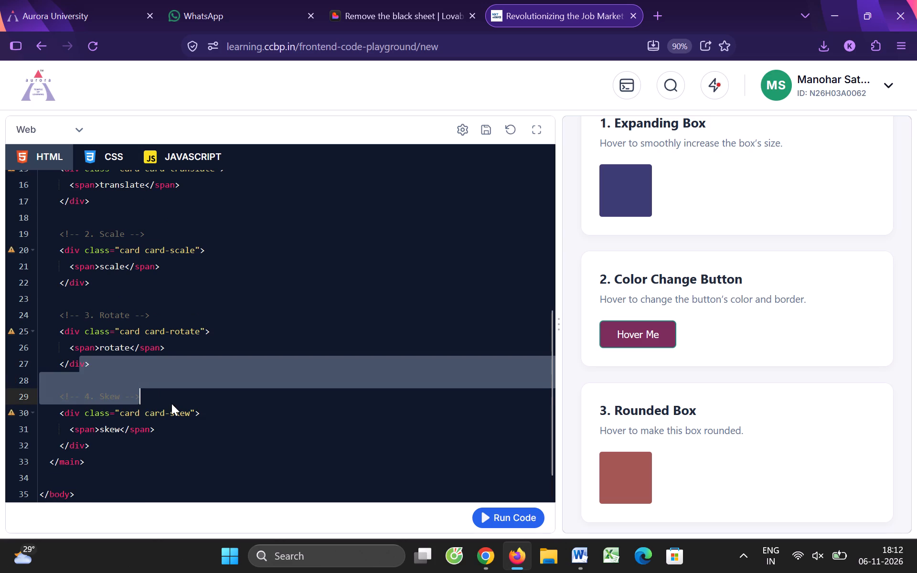
pyautogui.press('BackSpace')
pyautogui.press('BackSpace')
pyautogui.press('BackSpace')
pyautogui.press('BackSpace')
pyautogui.press('BackSpace')
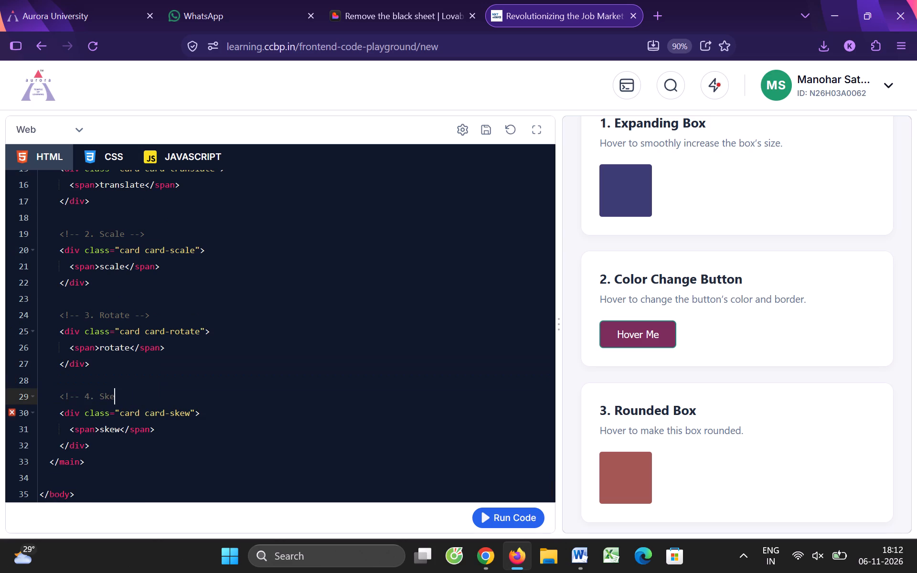
pyautogui.press('BackSpace')
pyautogui.press('BackSpace')
pyautogui.press('BackSpace')
pyautogui.press('BackSpace')
pyautogui.press('BackSpace')
pyautogui.press('BackSpace')
pyautogui.press('BackSpace')
pyautogui.press('BackSpace')
pyautogui.press('BackSpace')
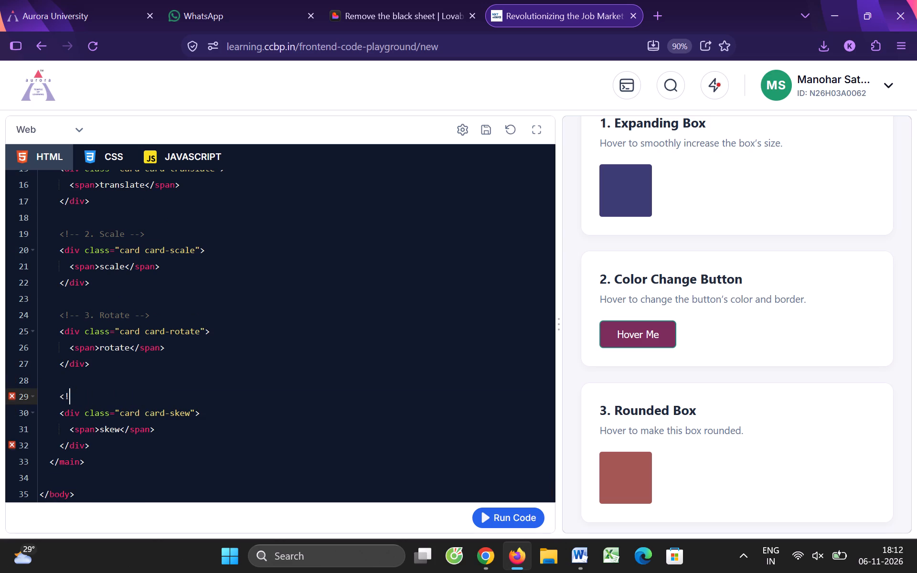
pyautogui.press('BackSpace')
pyautogui.press('BackSpace')
pyautogui.press('BackSpace')
pyautogui.press('BackSpace')
pyautogui.press('BackSpace')
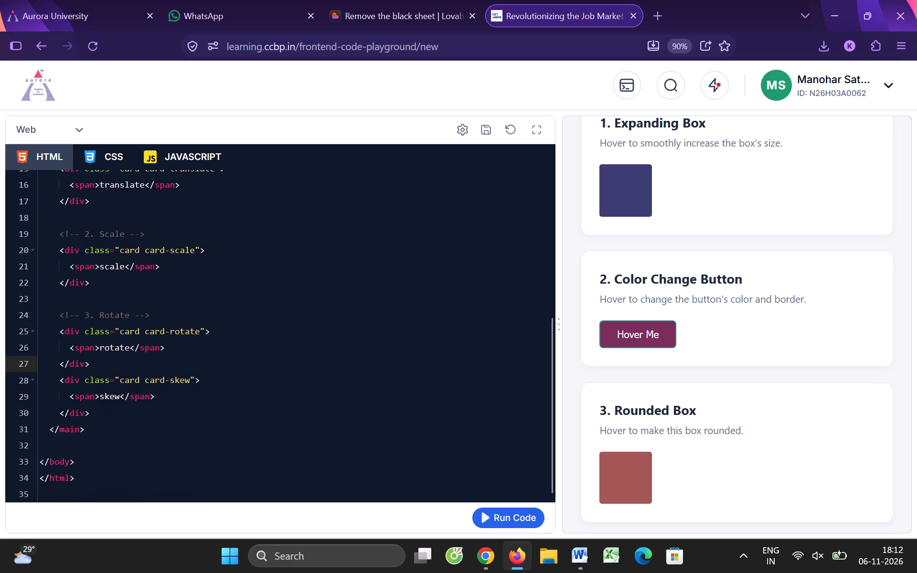
# Delete the "3. Rotate" comment and the blank line between the scale and rotate cards.
pyautogui.click(177, 311)
pyautogui.press('BackSpace')
pyautogui.press('BackSpace')
pyautogui.press('BackSpace')
pyautogui.press('BackSpace')
pyautogui.press('BackSpace')
pyautogui.press('BackSpace')
pyautogui.press('BackSpace')
pyautogui.press('BackSpace')
pyautogui.press('BackSpace')
pyautogui.press('BackSpace')
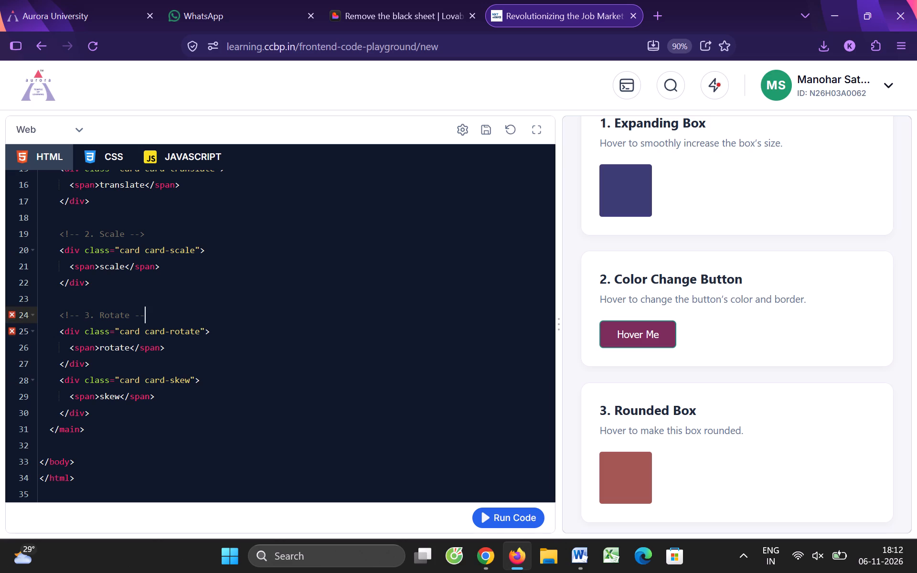
pyautogui.press('BackSpace')
pyautogui.press('BackSpace')
pyautogui.press('BackSpace')
pyautogui.press('BackSpace')
pyautogui.press('BackSpace')
pyautogui.press('BackSpace')
pyautogui.press('BackSpace')
pyautogui.press('BackSpace')
pyautogui.press('BackSpace')
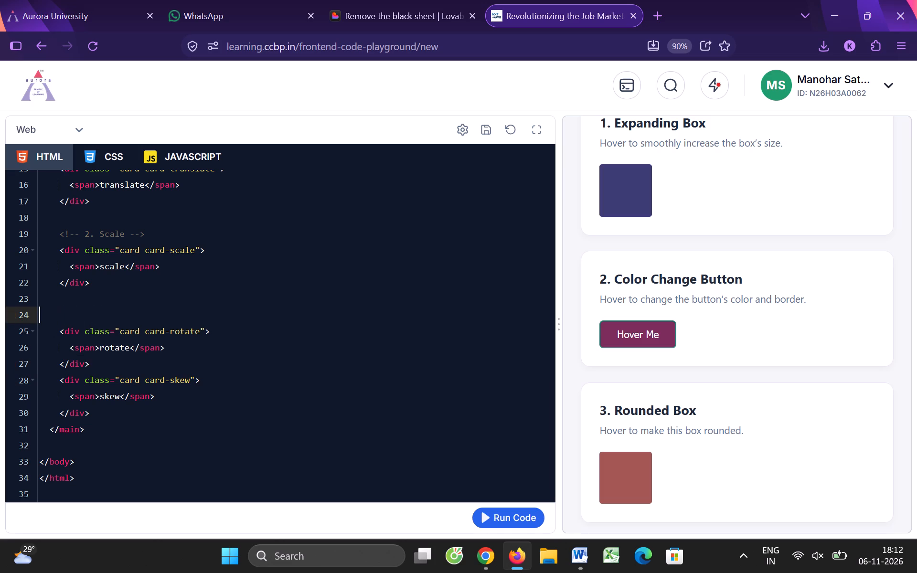
pyautogui.press('BackSpace')
pyautogui.press('BackSpace')
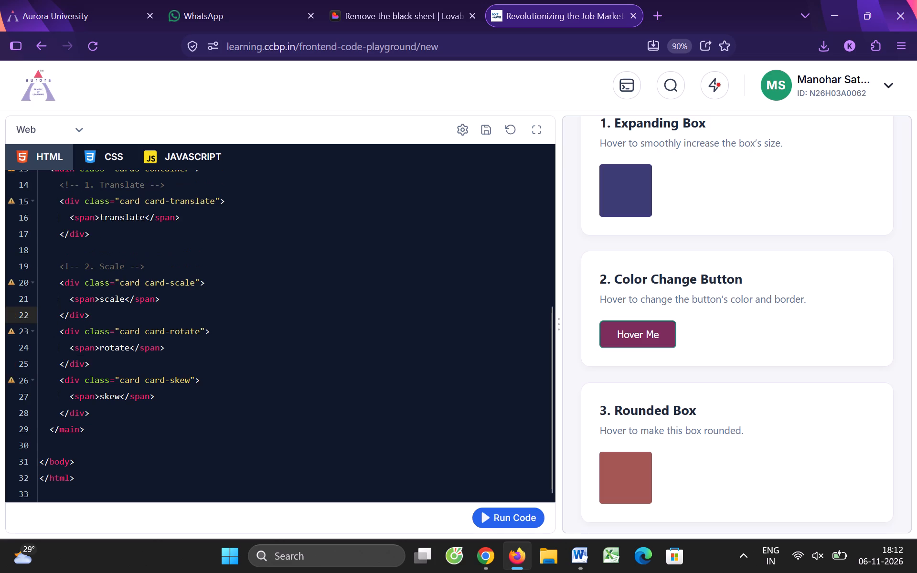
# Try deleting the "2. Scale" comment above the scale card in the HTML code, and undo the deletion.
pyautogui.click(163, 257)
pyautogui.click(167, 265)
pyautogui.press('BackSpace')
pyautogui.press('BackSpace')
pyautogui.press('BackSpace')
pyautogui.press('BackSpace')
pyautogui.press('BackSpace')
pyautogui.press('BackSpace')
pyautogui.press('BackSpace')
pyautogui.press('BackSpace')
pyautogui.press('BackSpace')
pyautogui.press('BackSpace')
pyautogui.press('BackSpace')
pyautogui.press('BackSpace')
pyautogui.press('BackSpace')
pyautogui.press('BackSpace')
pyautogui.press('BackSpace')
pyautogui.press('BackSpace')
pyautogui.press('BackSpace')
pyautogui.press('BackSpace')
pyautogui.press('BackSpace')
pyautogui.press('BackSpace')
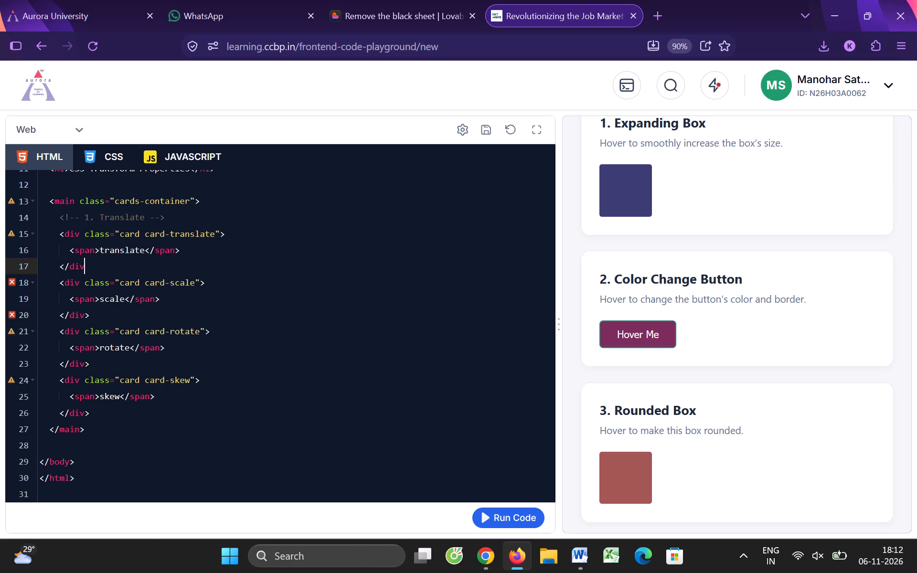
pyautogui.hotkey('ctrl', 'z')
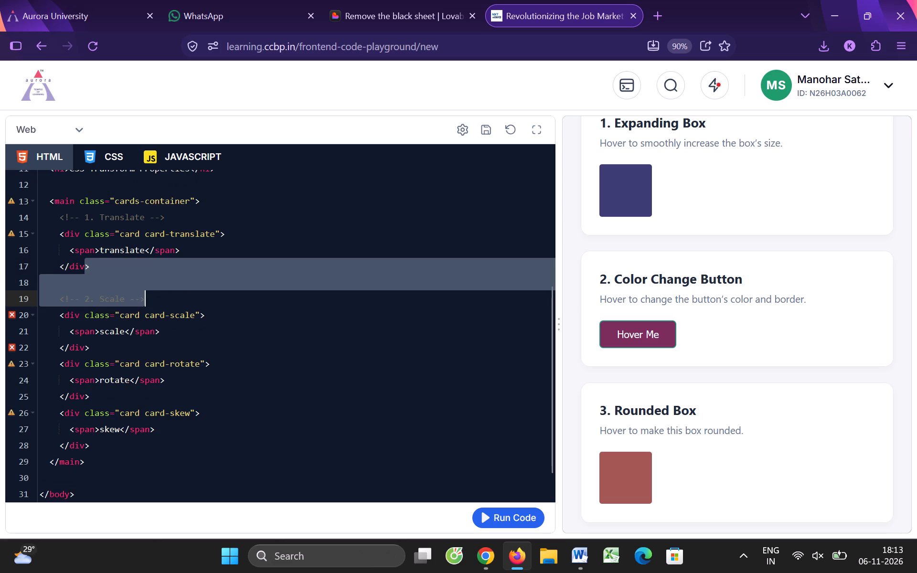
# Delete the "2. Scale" comment and the blank line between the translate and scale cards.
pyautogui.click(167, 294)
pyautogui.moveTo(167, 294); pyautogui.dragTo(114, 298)
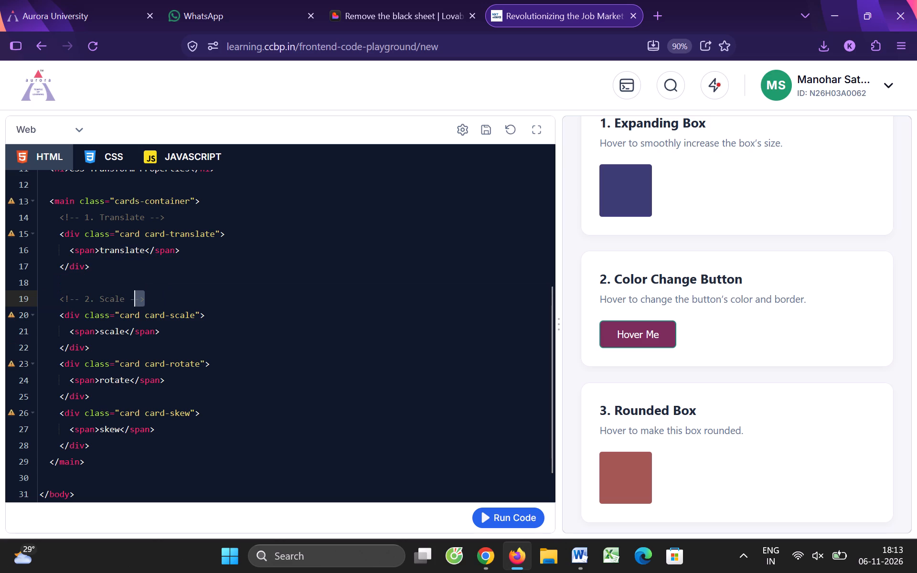
pyautogui.moveTo(114, 298); pyautogui.dragTo(33, 287)
pyautogui.press('BackSpace')
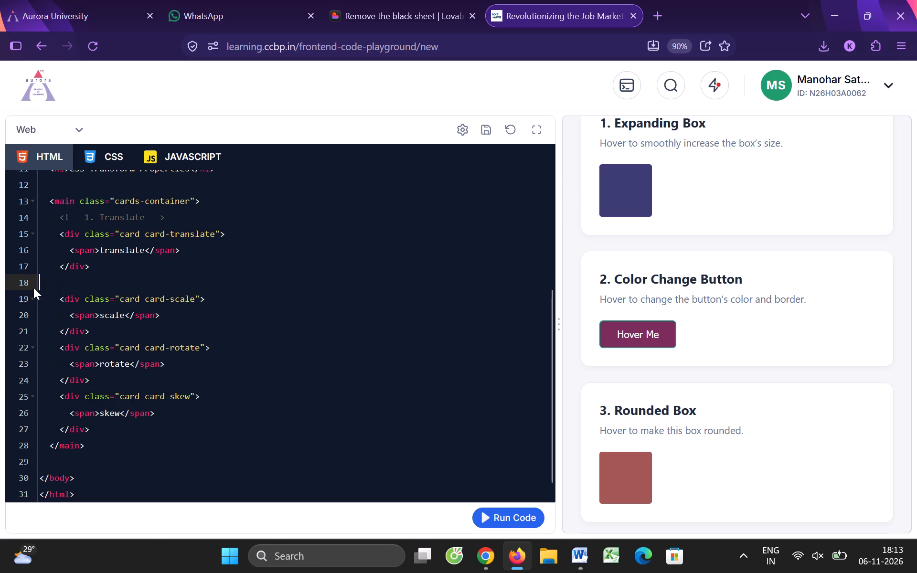
pyautogui.press('BackSpace')
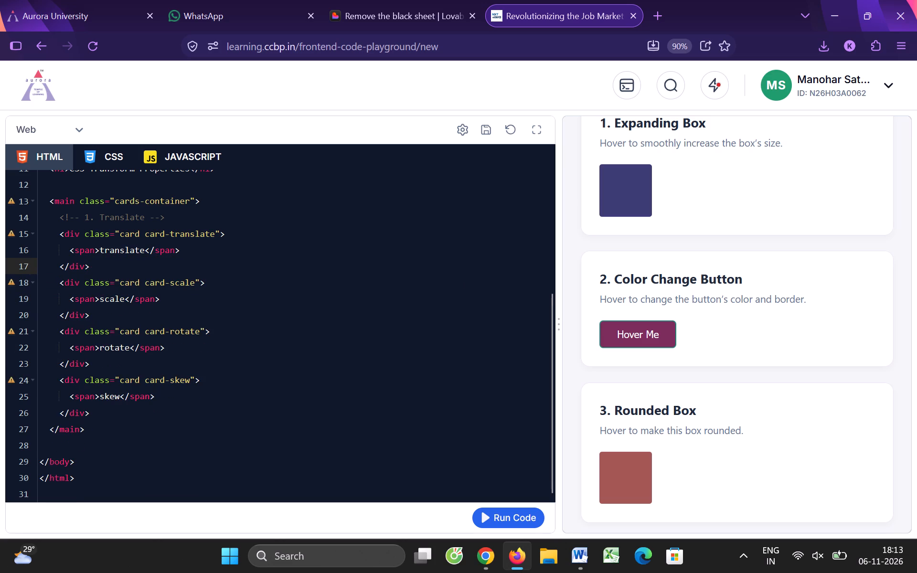
# Delete the "1. Translate" comment line between the cards-container main tag and the translate card.
pyautogui.click(182, 218)
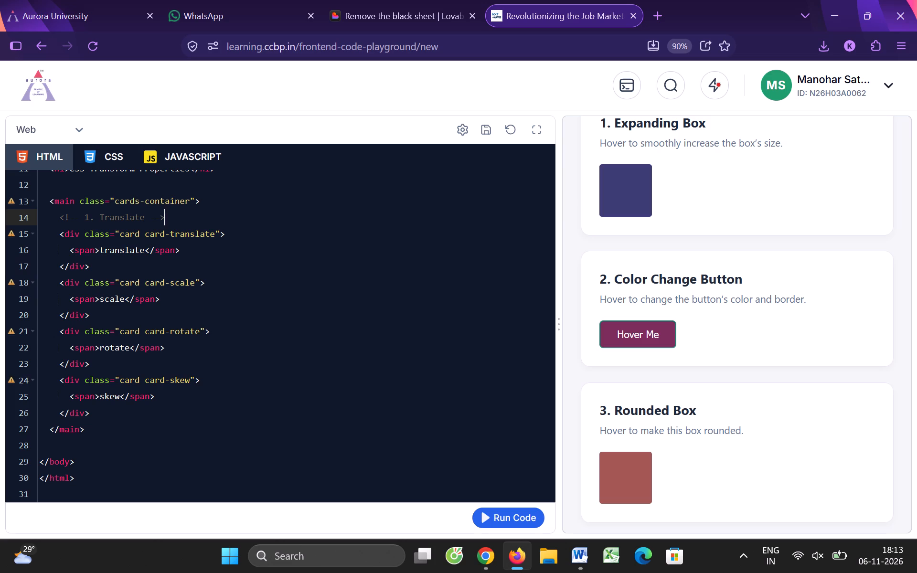
pyautogui.press('BackSpace')
pyautogui.press('BackSpace')
pyautogui.press('BackSpace')
pyautogui.press('BackSpace')
pyautogui.press('BackSpace')
pyautogui.press('BackSpace')
pyautogui.press('BackSpace')
pyautogui.press('BackSpace')
pyautogui.press('BackSpace')
pyautogui.press('BackSpace')
pyautogui.press('BackSpace')
pyautogui.press('BackSpace')
pyautogui.press('BackSpace')
pyautogui.press('BackSpace')
pyautogui.press('BackSpace')
pyautogui.press('BackSpace')
pyautogui.press('BackSpace')
pyautogui.press('BackSpace')
pyautogui.press('BackSpace')
pyautogui.press('BackSpace')
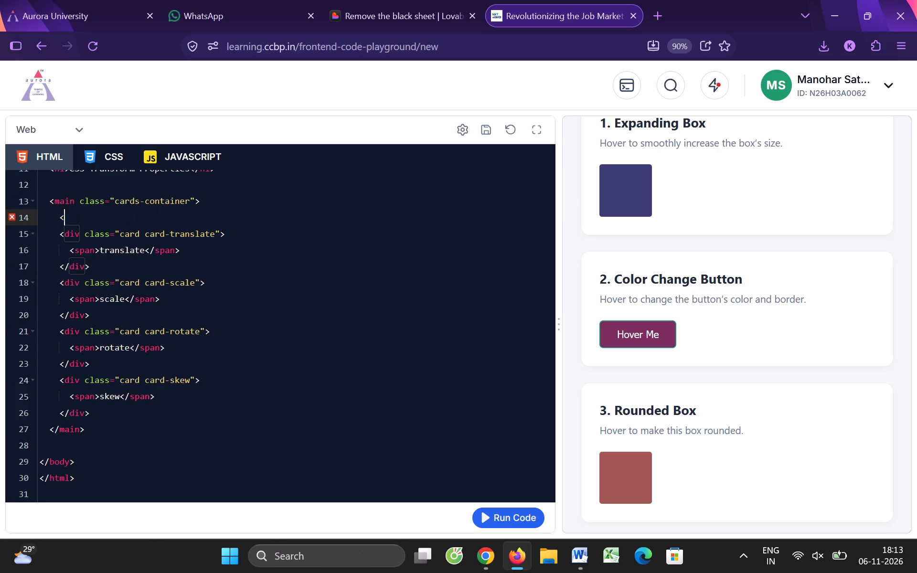
pyautogui.press('BackSpace')
pyautogui.press('BackSpace')
pyautogui.press('BackSpace')
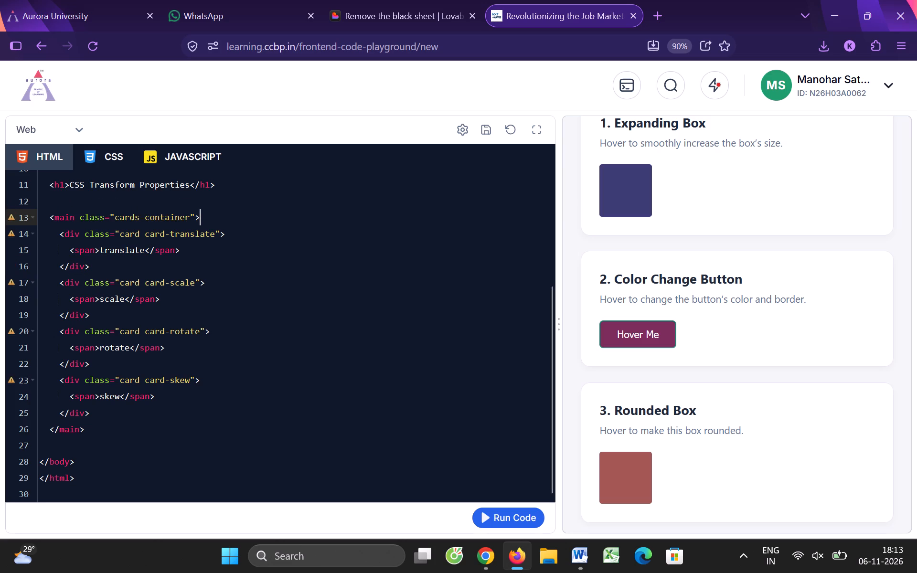
# Remove the blank lines below and above the "CSS Transform Properties" h1 line in the HTML code.
pyautogui.click(200, 212)
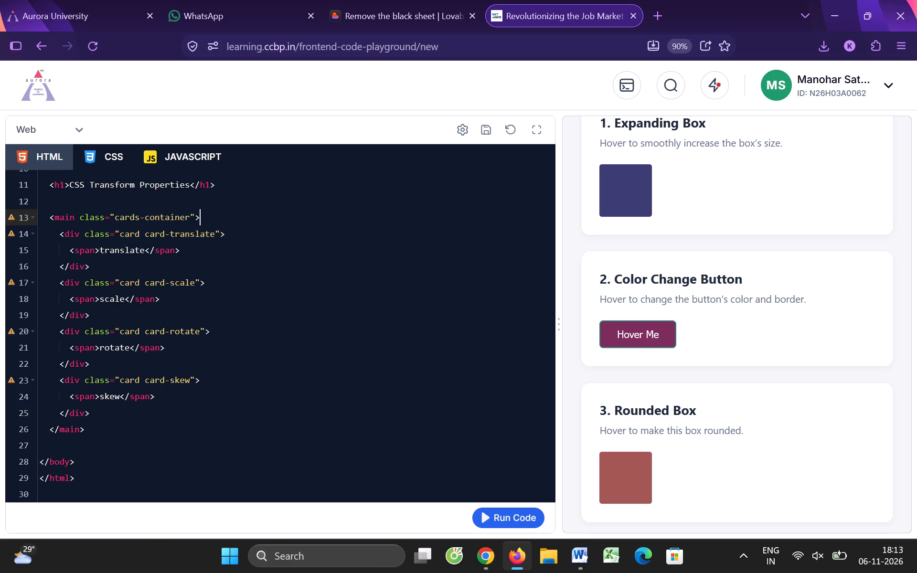
pyautogui.click(180, 209)
pyautogui.press('BackSpace')
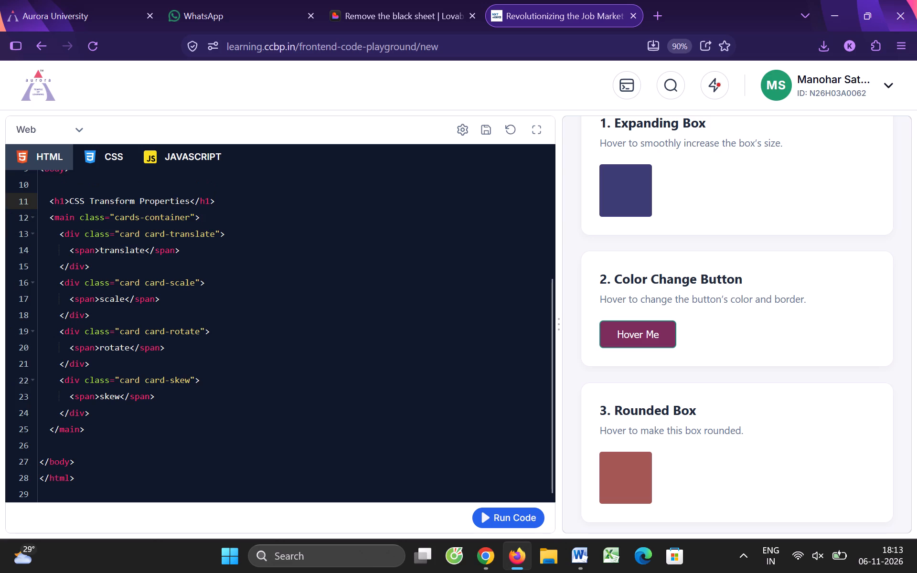
pyautogui.click(198, 193)
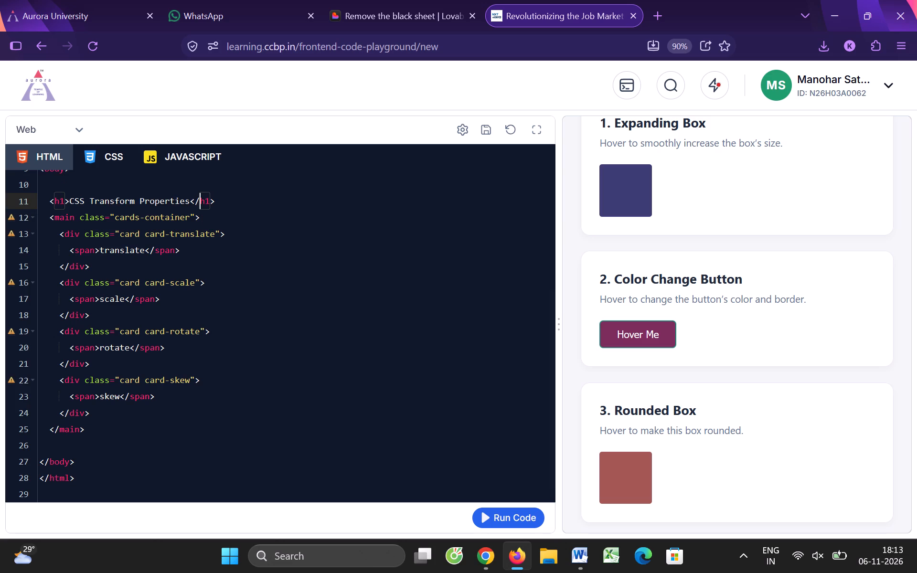
pyautogui.click(201, 181)
pyautogui.press('BackSpace')
pyautogui.scroll(3, 201, 181)
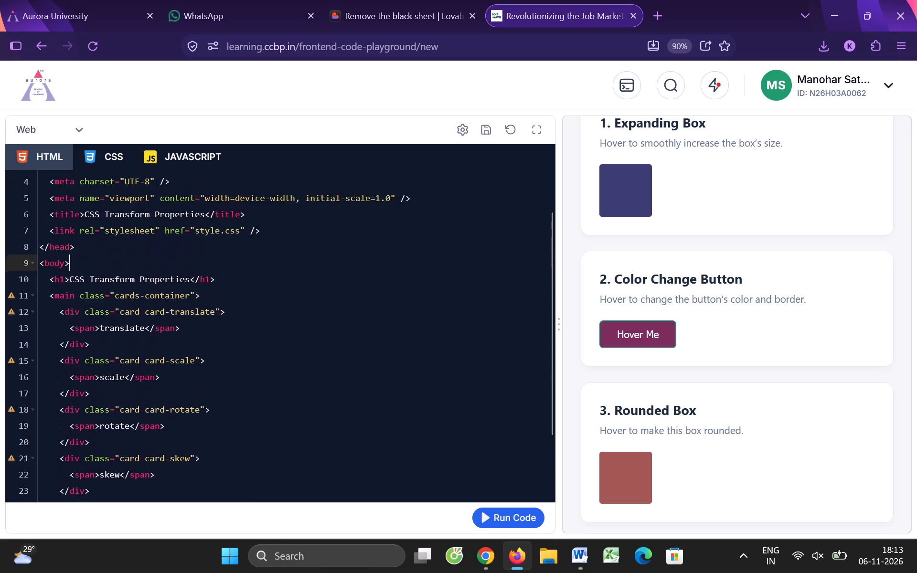
pyautogui.scroll(2, 201, 181)
# Paste the CSS code starting with "Reset & Page Setup" from the clipboard history into the CSS editor.
pyautogui.click(111, 164)
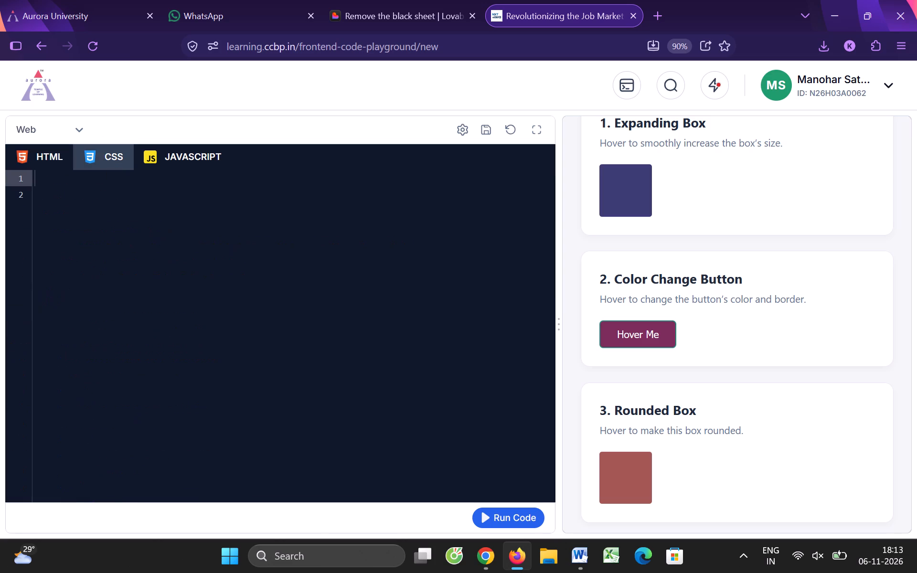
pyautogui.press('super+v')
pyautogui.click(133, 380)
pyautogui.hotkey('ctrl', 'v')
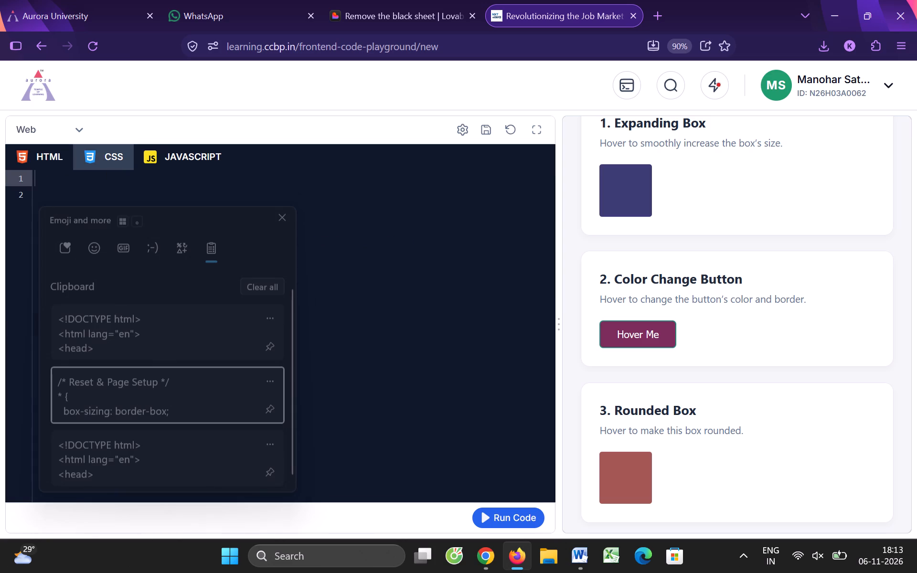
pyautogui.hotkey('ctrl', 'v')
pyautogui.click(133, 380)
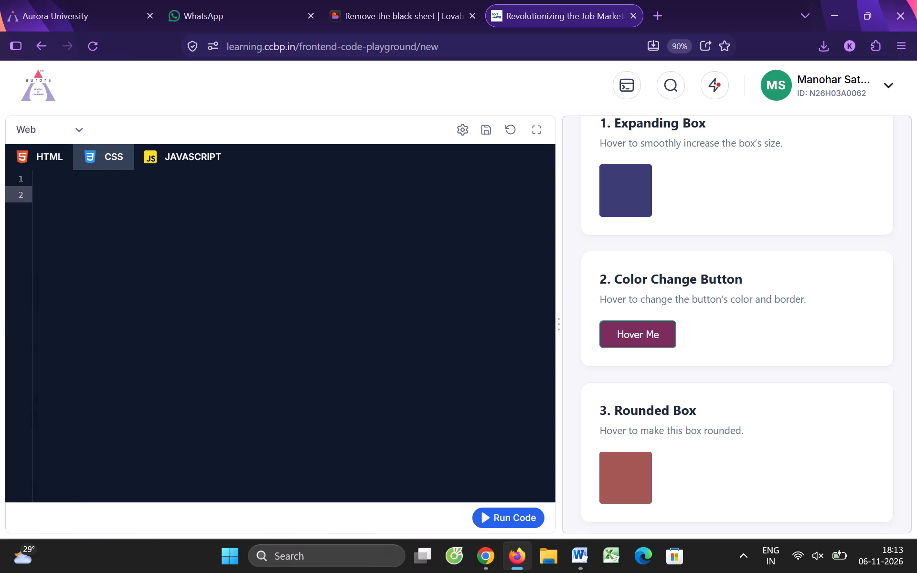
pyautogui.hotkey('ctrl', 'v')
pyautogui.scroll(8, 133, 374)
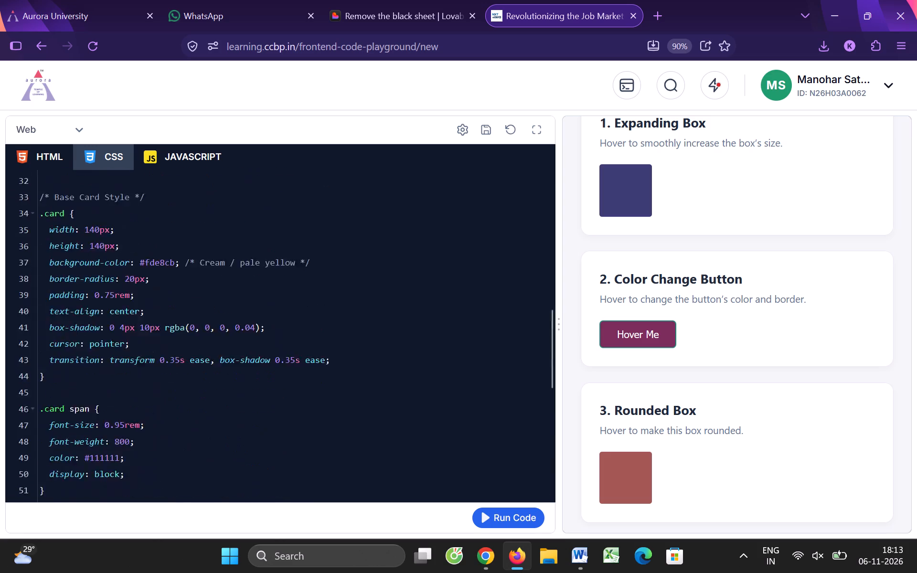
pyautogui.scroll(1, 133, 374)
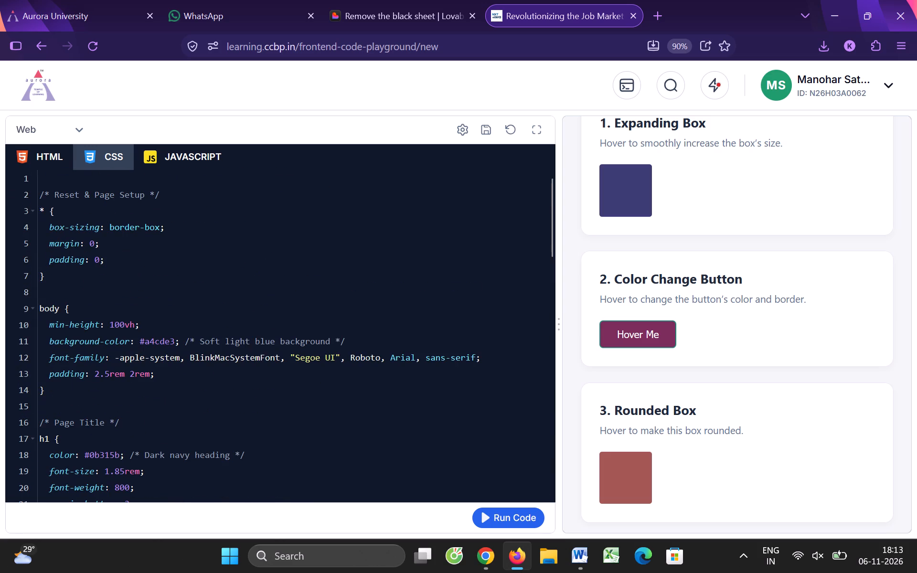
# Delete the "Reset & Page Setup" comment and the blank first line above the universal selector rule in the CSS code.
pyautogui.click(38, 206)
pyautogui.press('BackSpace')
pyautogui.press('BackSpace')
pyautogui.press('BackSpace')
pyautogui.press('BackSpace')
pyautogui.press('BackSpace')
pyautogui.press('BackSpace')
pyautogui.press('BackSpace')
pyautogui.press('BackSpace')
pyautogui.press('BackSpace')
pyautogui.press('BackSpace')
pyautogui.press('BackSpace')
pyautogui.press('BackSpace')
pyautogui.press('BackSpace')
pyautogui.press('BackSpace')
pyautogui.press('BackSpace')
pyautogui.press('BackSpace')
pyautogui.press('BackSpace')
pyautogui.press('BackSpace')
pyautogui.press('BackSpace')
pyautogui.press('BackSpace')
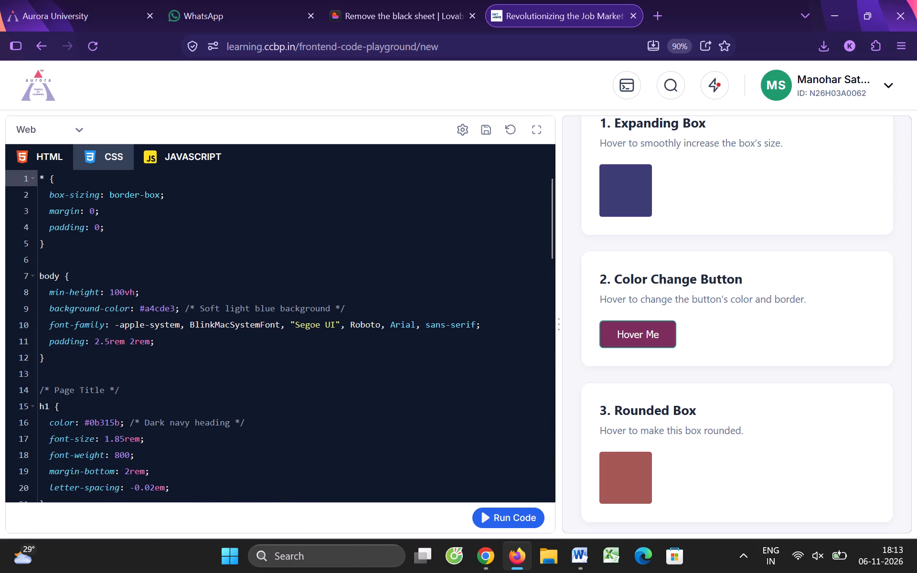
# Remove the blank line between the universal selector rule and the body rule.
pyautogui.click(39, 274)
pyautogui.press('BackSpace')
# Delete the "Page Title" comment and the blank line between the body rule and the h1 rule.
pyautogui.scroll(-1, 39, 274)
pyautogui.click(38, 342)
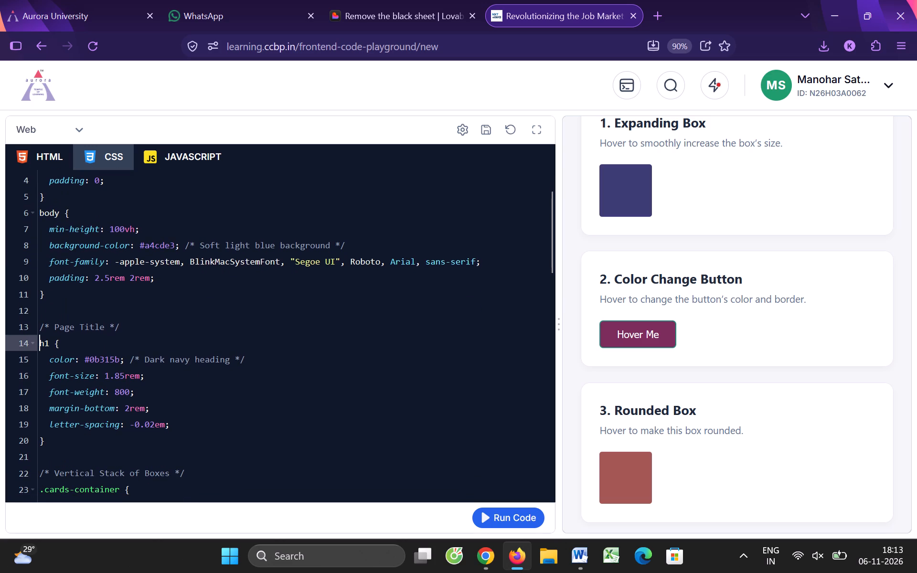
pyautogui.press('BackSpace')
pyautogui.press('BackSpace')
pyautogui.press('BackSpace')
pyautogui.press('BackSpace')
pyautogui.press('BackSpace')
pyautogui.press('BackSpace')
pyautogui.press('BackSpace')
pyautogui.press('BackSpace')
pyautogui.press('BackSpace')
pyautogui.press('BackSpace')
pyautogui.press('BackSpace')
pyautogui.press('BackSpace')
pyautogui.press('BackSpace')
pyautogui.press('BackSpace')
pyautogui.press('BackSpace')
pyautogui.press('BackSpace')
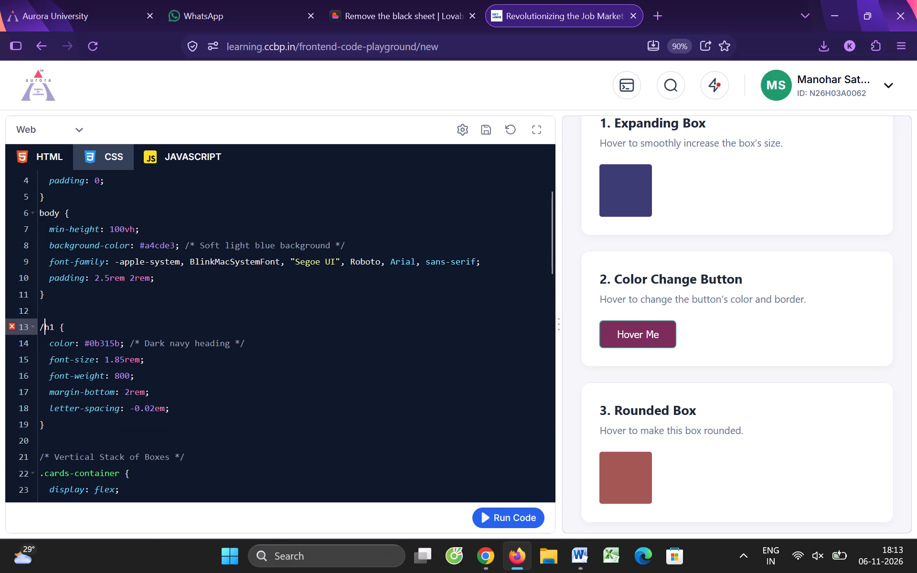
pyautogui.press('BackSpace')
pyautogui.press('BackSpace')
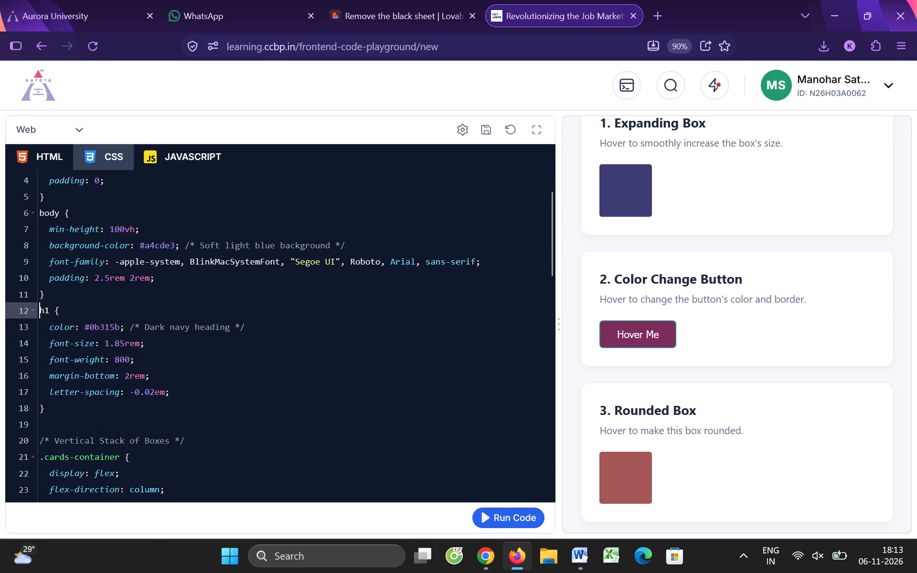
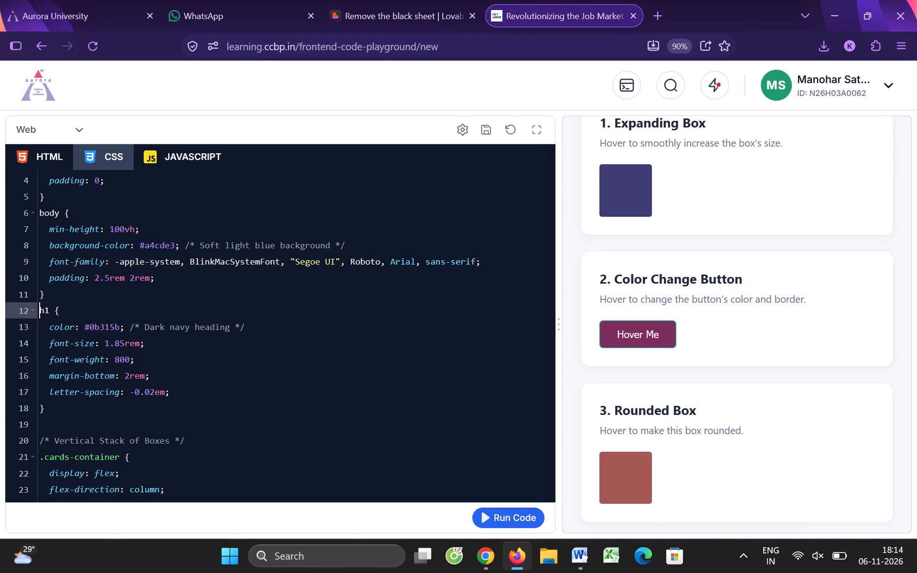
# Delete the "Dark navy heading" comment after the color declaration in the h1 rule.
pyautogui.click(249, 328)
pyautogui.press('BackSpace')
pyautogui.press('BackSpace')
pyautogui.press('BackSpace')
pyautogui.press('BackSpace')
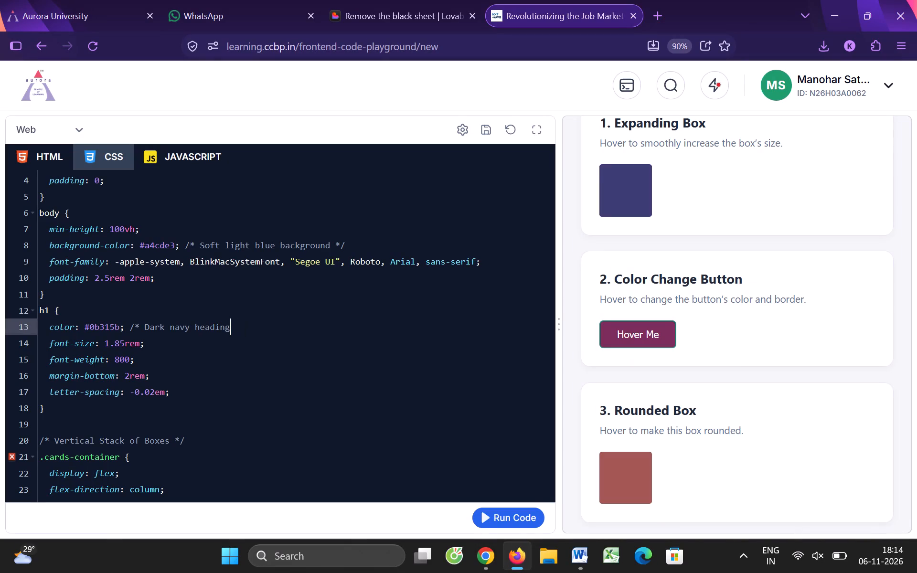
pyautogui.press('BackSpace')
pyautogui.press('BackSpace')
pyautogui.press('BackSpace')
pyautogui.press('BackSpace')
pyautogui.press('BackSpace')
pyautogui.press('BackSpace')
pyautogui.press('BackSpace')
pyautogui.press('BackSpace')
pyautogui.press('BackSpace')
pyautogui.press('BackSpace')
pyautogui.press('BackSpace')
pyautogui.press('BackSpace')
pyautogui.press('BackSpace')
pyautogui.press('BackSpace')
pyautogui.press('BackSpace')
pyautogui.press('BackSpace')
pyautogui.press('BackSpace')
pyautogui.press('BackSpace')
pyautogui.press('BackSpace')
pyautogui.press('BackSpace')
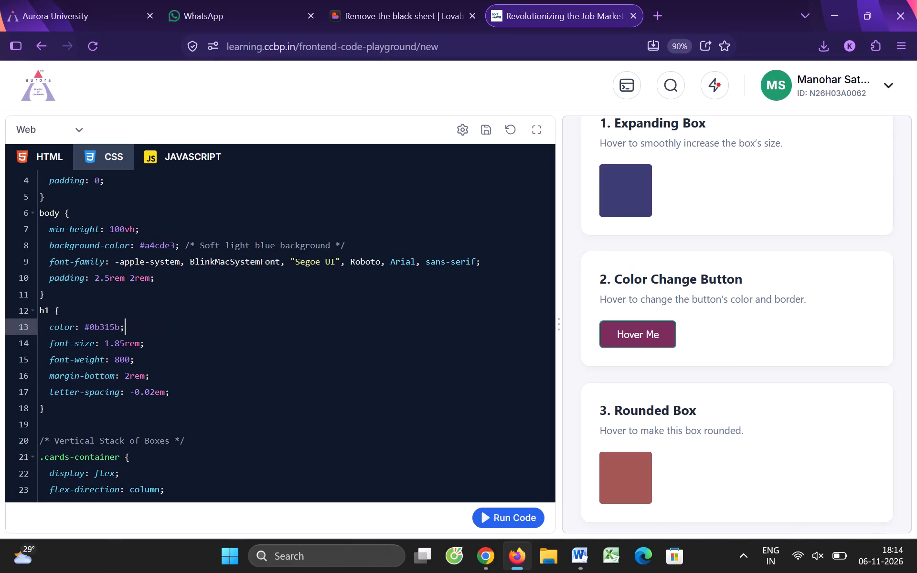
# Delete the "Vertical Stack of Boxes" comment and the blank line between the h1 rule and the .cards-container rule.
pyautogui.scroll(-1, 249, 328)
pyautogui.click(222, 402)
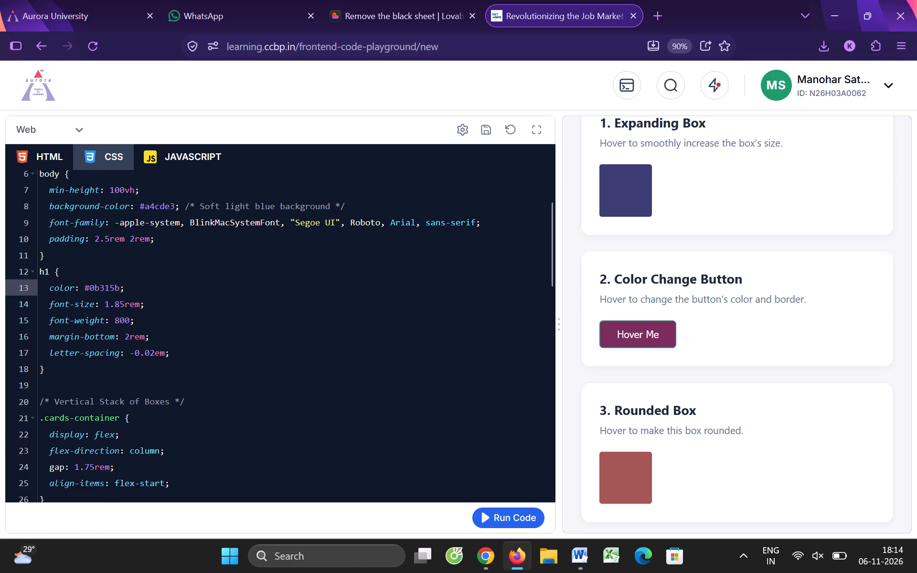
pyautogui.press('BackSpace')
pyautogui.press('BackSpace')
pyautogui.press('BackSpace')
pyautogui.press('BackSpace')
pyautogui.press('BackSpace')
pyautogui.press('BackSpace')
pyautogui.press('BackSpace')
pyautogui.press('BackSpace')
pyautogui.press('BackSpace')
pyautogui.press('BackSpace')
pyautogui.press('BackSpace')
pyautogui.press('BackSpace')
pyautogui.press('BackSpace')
pyautogui.press('BackSpace')
pyautogui.press('BackSpace')
pyautogui.press('BackSpace')
pyautogui.press('BackSpace')
pyautogui.press('BackSpace')
pyautogui.press('BackSpace')
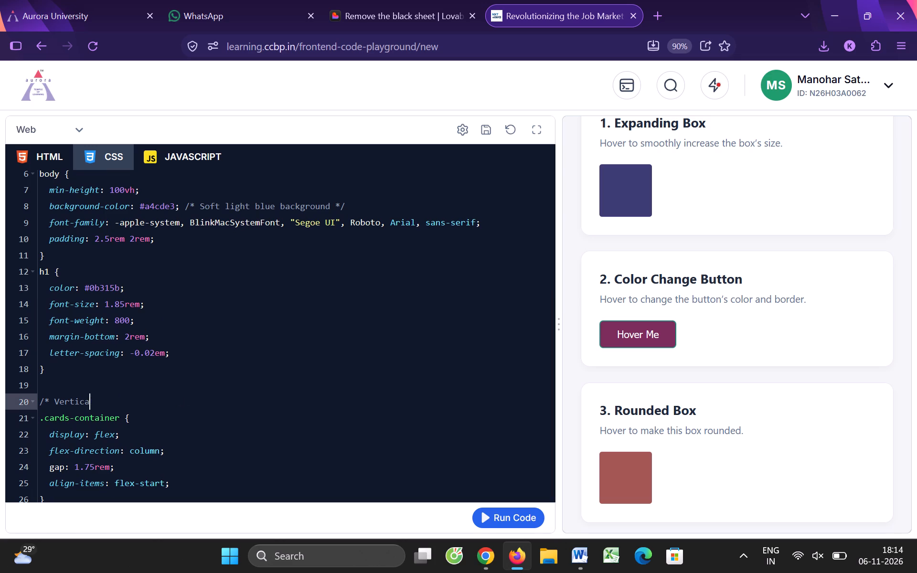
pyautogui.press('BackSpace')
pyautogui.press('BackSpace')
pyautogui.press('BackSpace')
pyautogui.press('BackSpace')
pyautogui.press('BackSpace')
pyautogui.press('BackSpace')
pyautogui.press('BackSpace')
pyautogui.press('BackSpace')
pyautogui.press('BackSpace')
pyautogui.press('BackSpace')
pyautogui.press('BackSpace')
pyautogui.press('BackSpace')
# Delete the "Base Card Style" comment and the blank line between the .cards-container rule and the .card rule.
pyautogui.scroll(-2, 222, 402)
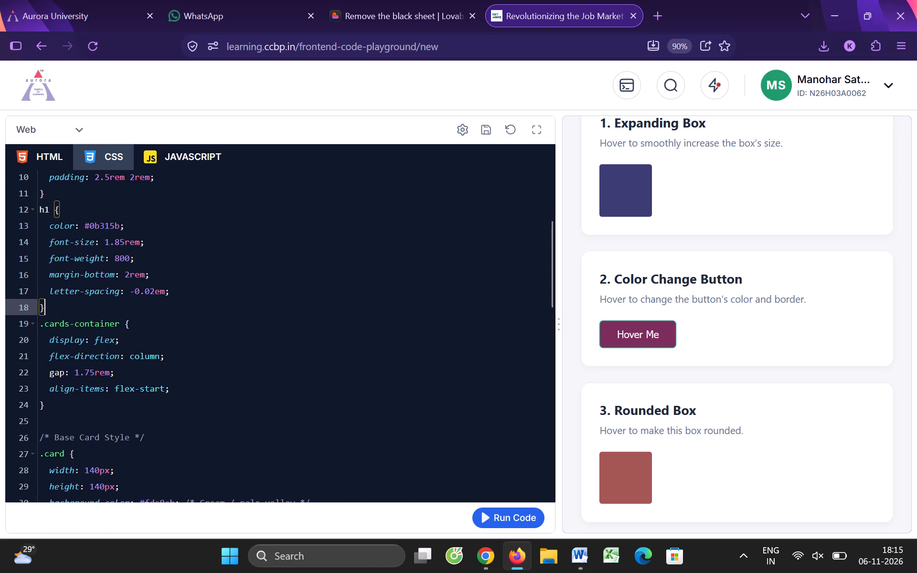
pyautogui.click(212, 442)
pyautogui.press('BackSpace')
pyautogui.press('BackSpace')
pyautogui.press('BackSpace')
pyautogui.press('BackSpace')
pyautogui.press('BackSpace')
pyautogui.press('BackSpace')
pyautogui.press('BackSpace')
pyautogui.press('BackSpace')
pyautogui.press('BackSpace')
pyautogui.press('BackSpace')
pyautogui.press('BackSpace')
pyautogui.press('BackSpace')
pyautogui.press('BackSpace')
pyautogui.press('BackSpace')
pyautogui.press('BackSpace')
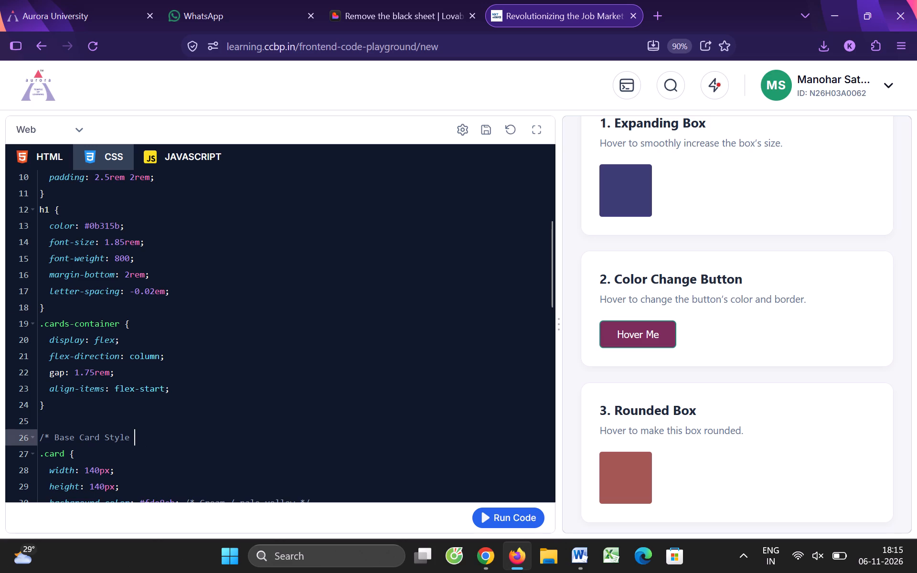
pyautogui.press('BackSpace')
pyautogui.press('BackSpace')
pyautogui.press('BackSpace')
pyautogui.press('BackSpace')
pyautogui.press('BackSpace')
pyautogui.press('BackSpace')
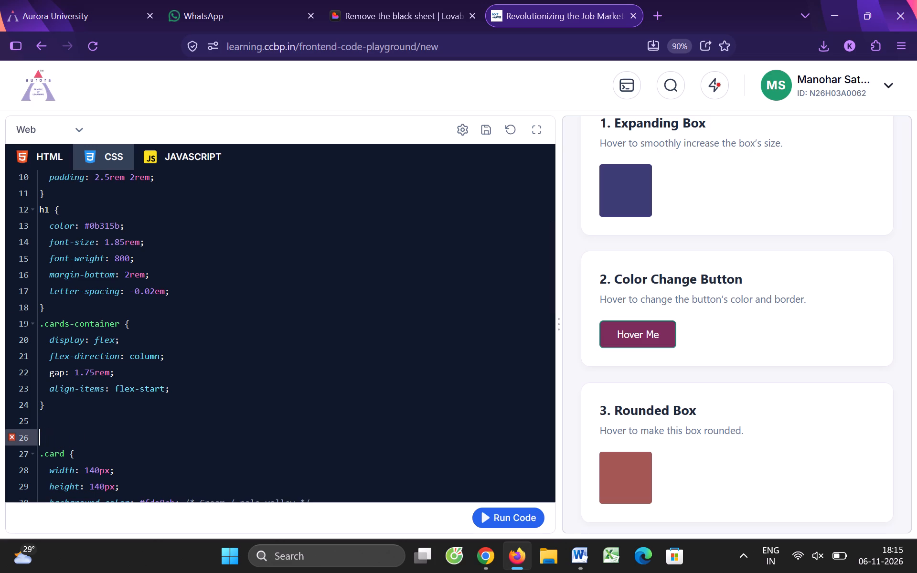
pyautogui.press('BackSpace')
pyautogui.press('BackSpace')
# Delete the "Cream / pale yellow" comment after the background-color declaration in the .card rule.
pyautogui.scroll(-1, 202, 400)
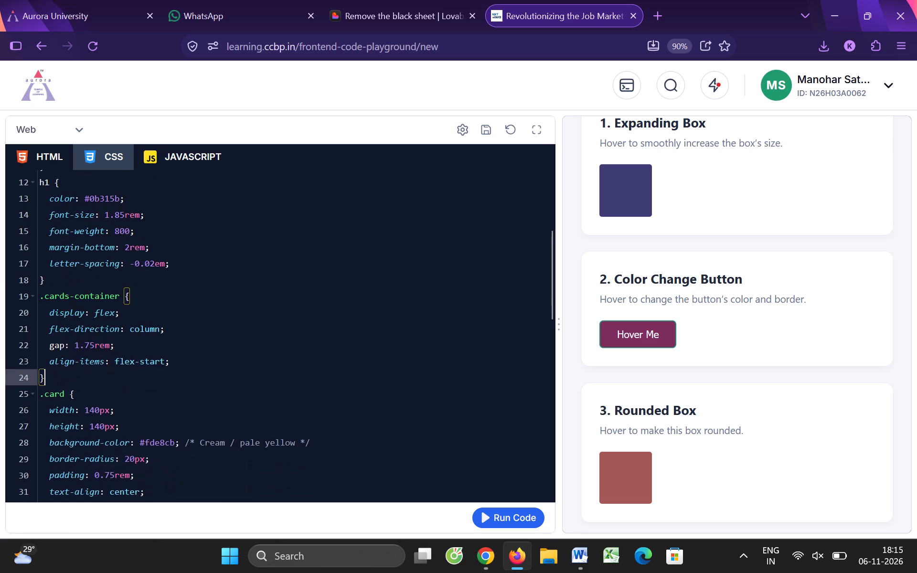
pyautogui.scroll(-1, 202, 400)
pyautogui.click(319, 424)
pyautogui.press('BackSpace')
pyautogui.press('BackSpace')
pyautogui.press('BackSpace')
pyautogui.press('BackSpace')
pyautogui.press('BackSpace')
pyautogui.press('BackSpace')
pyautogui.press('BackSpace')
pyautogui.press('BackSpace')
pyautogui.press('BackSpace')
pyautogui.press('BackSpace')
pyautogui.press('BackSpace')
pyautogui.press('BackSpace')
pyautogui.press('BackSpace')
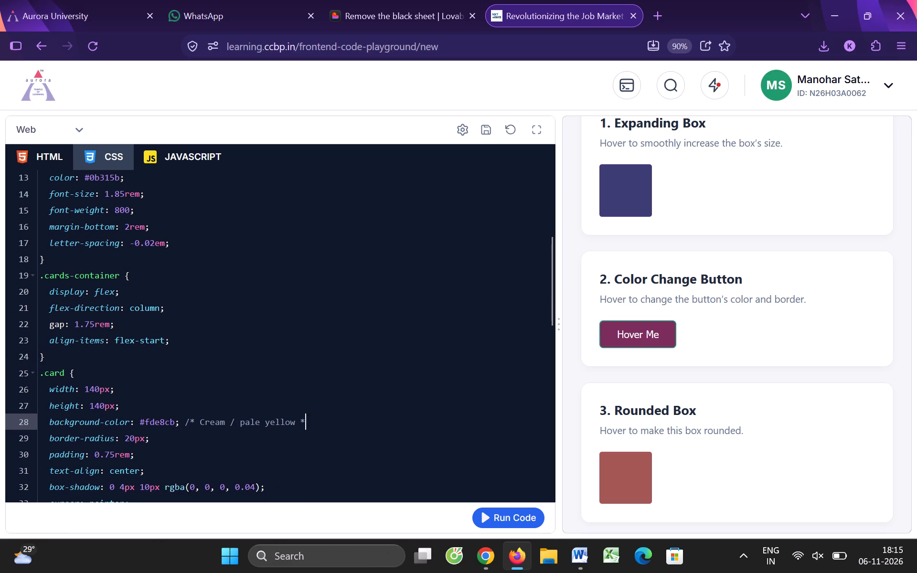
pyautogui.press('BackSpace')
pyautogui.press('BackSpace')
pyautogui.press('BackSpace')
pyautogui.press('BackSpace')
pyautogui.press('BackSpace')
pyautogui.press('BackSpace')
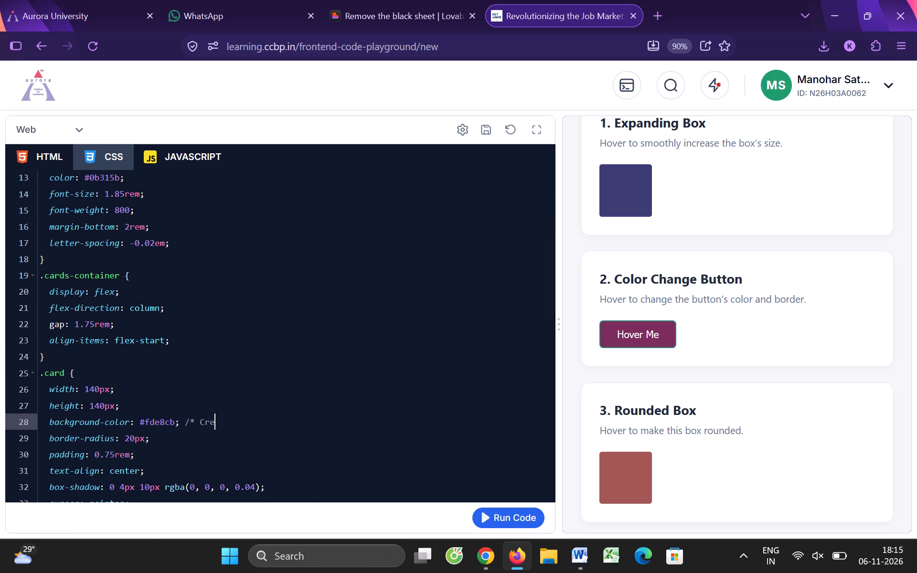
pyautogui.press('BackSpace')
pyautogui.press('BackSpace')
pyautogui.press('BackSpace')
pyautogui.press('BackSpace')
pyautogui.press('BackSpace')
pyautogui.press('BackSpace')
pyautogui.press('BackSpace')
# Delete the "1. Translate on Hover" comment and the blank line above the .card-translate:hover rule.
pyautogui.scroll(-6, 319, 424)
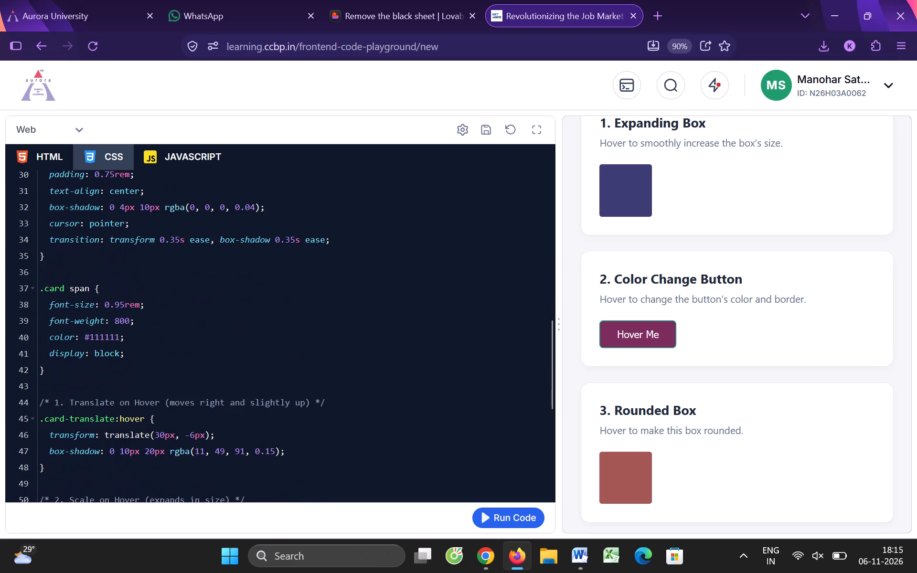
pyautogui.moveTo(319, 424); pyautogui.dragTo(341, 399)
pyautogui.click(341, 399)
pyautogui.moveTo(341, 399); pyautogui.dragTo(233, 404)
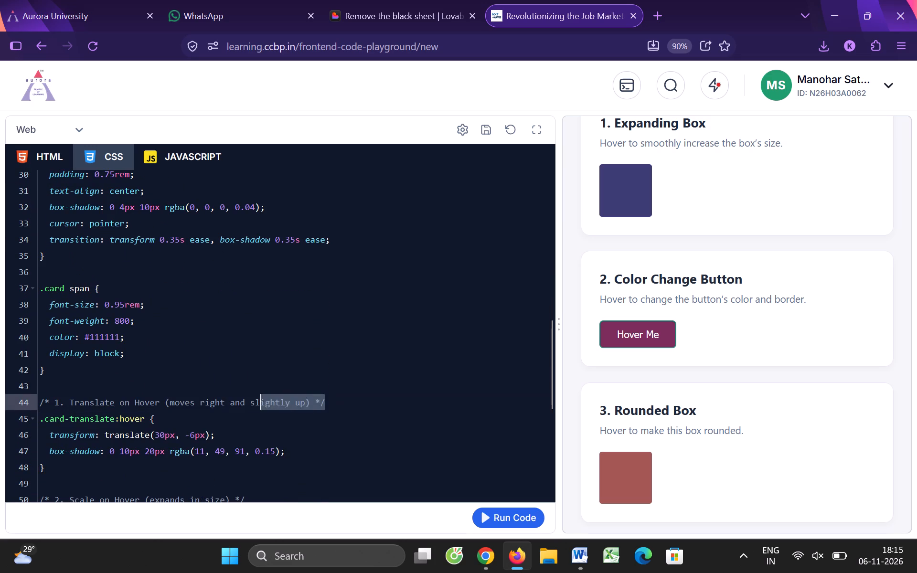
pyautogui.moveTo(233, 404); pyautogui.dragTo(31, 389)
pyautogui.press('BackSpace')
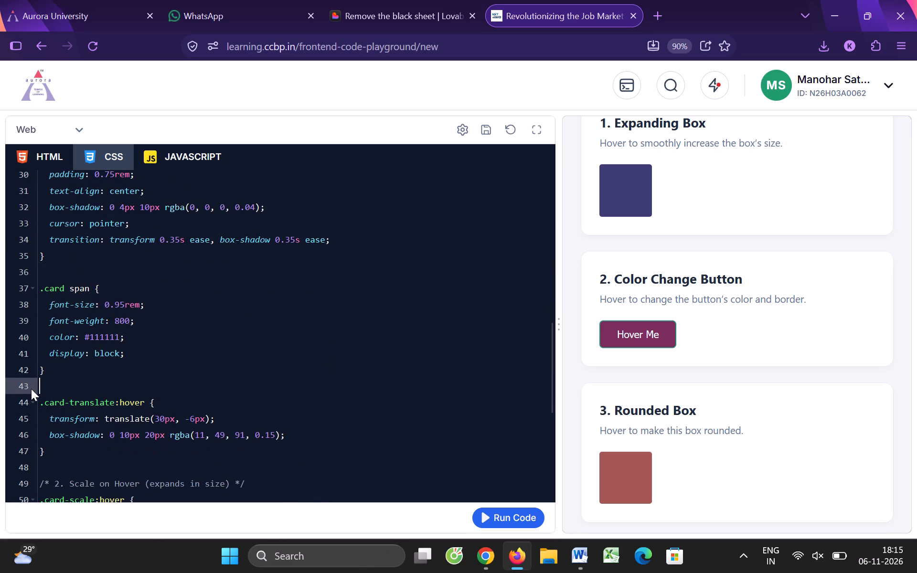
pyautogui.press('BackSpace')
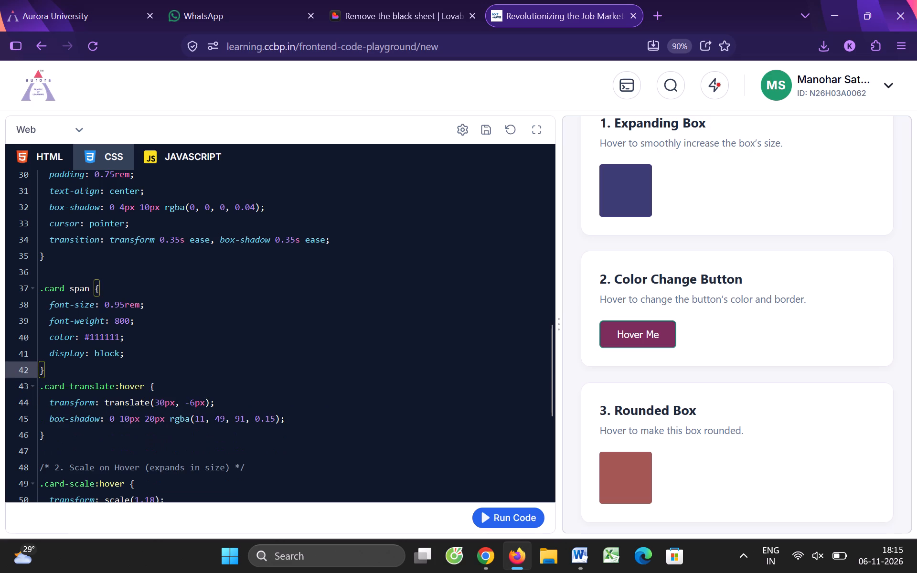
# Remove the blank line between the .card rule and the .card span rule.
pyautogui.click(39, 287)
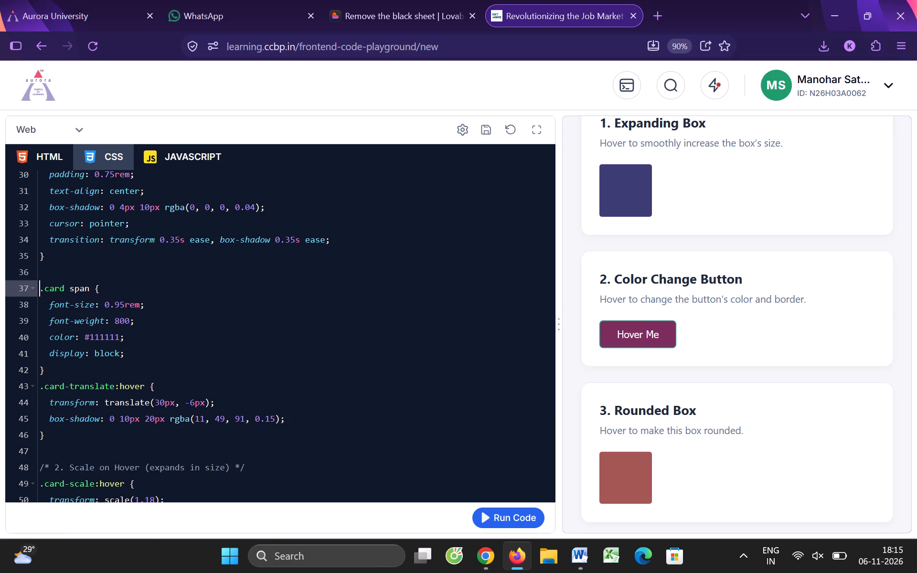
pyautogui.press('BackSpace')
# Delete the "2. Scale on Hover" comment and the blank line above the .card-scale:hover rule.
pyautogui.scroll(-1, 39, 287)
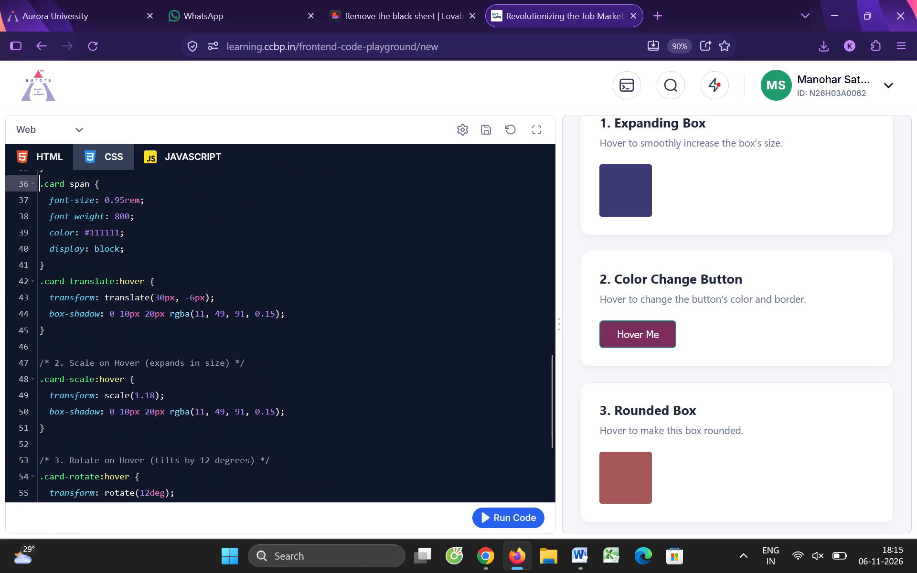
pyautogui.scroll(-1, 39, 287)
pyautogui.moveTo(251, 363); pyautogui.dragTo(59, 333)
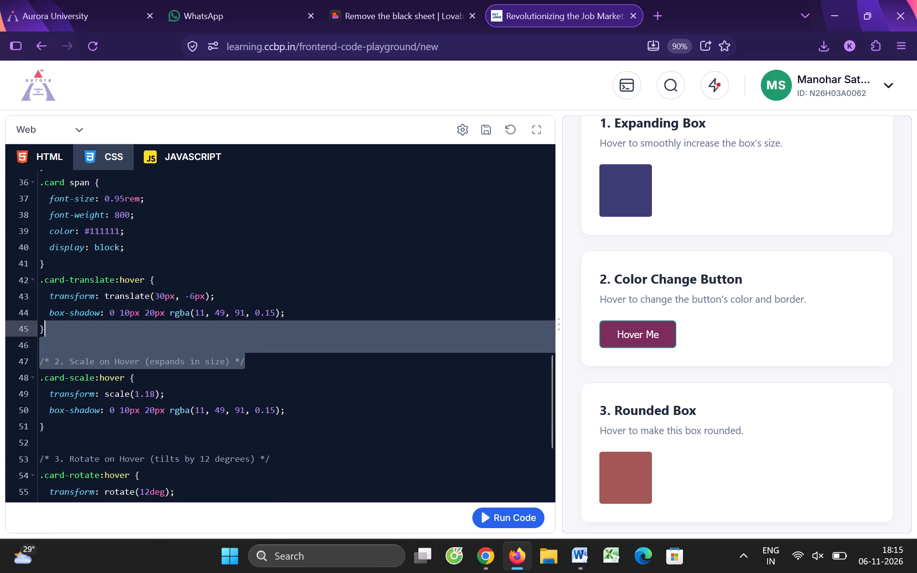
pyautogui.moveTo(59, 333); pyautogui.dragTo(52, 352)
pyautogui.press('BackSpace')
pyautogui.press('BackSpace')
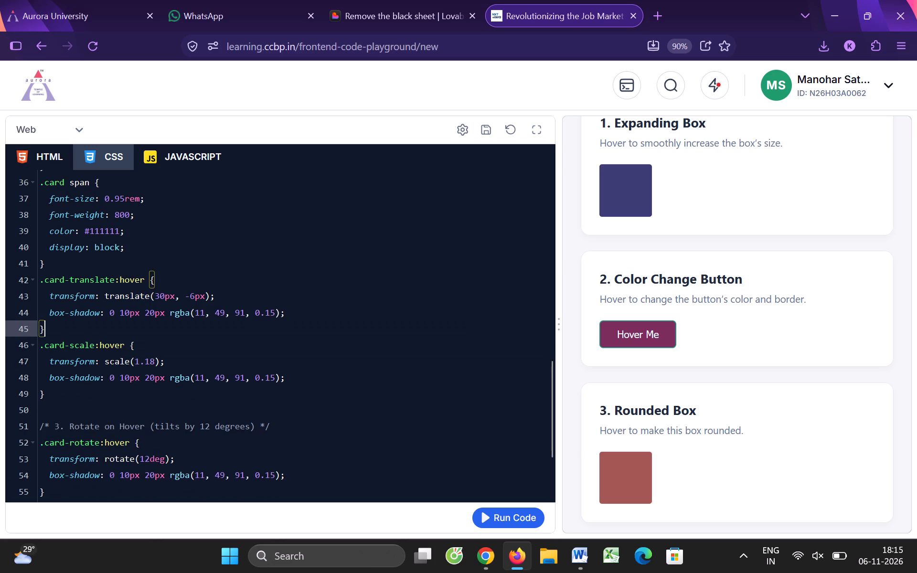
# Delete the "3. Rotate on Hover" comment and the blank line above the .card-rotate:hover rule.
pyautogui.click(292, 432)
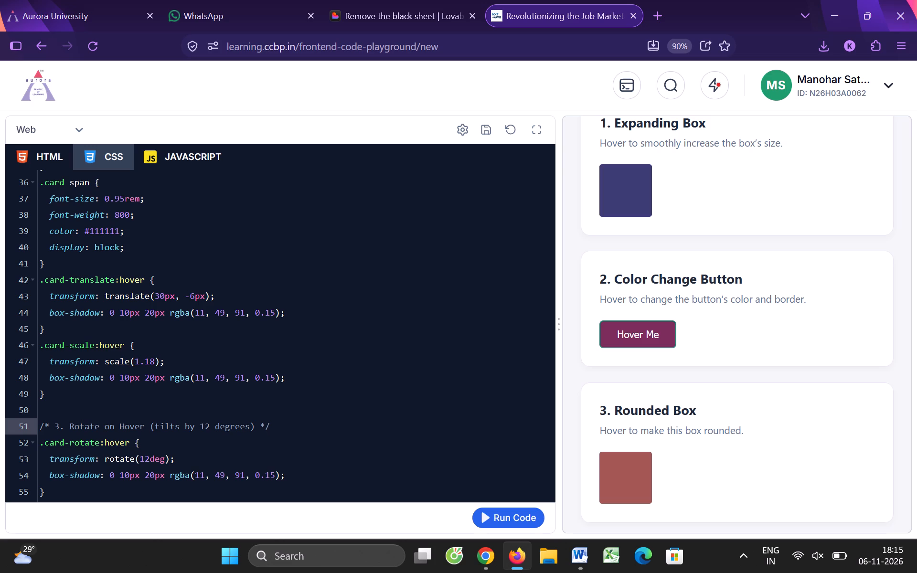
pyautogui.moveTo(292, 432); pyautogui.dragTo(33, 412)
pyautogui.press('BackSpace')
pyautogui.press('BackSpace')
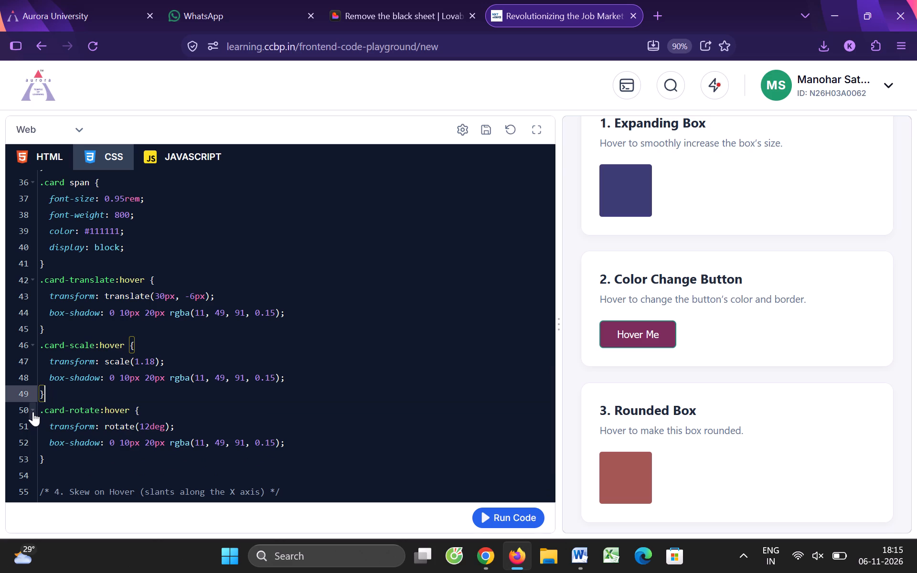
# Delete the "4. Skew on Hover" comment and the blank line above the .card-skew:hover rule.
pyautogui.scroll(-1, 135, 430)
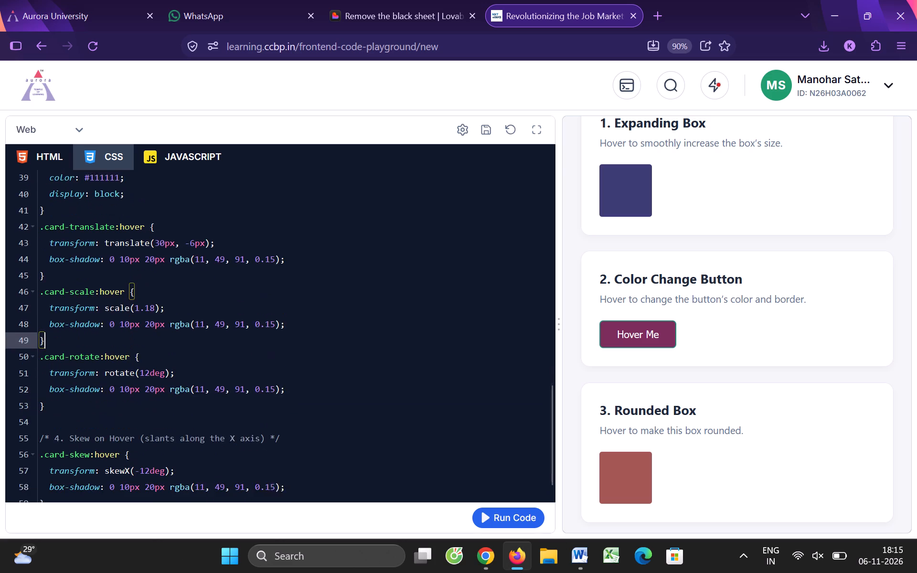
pyautogui.scroll(-1, 135, 430)
pyautogui.moveTo(297, 424); pyautogui.dragTo(34, 400)
pyautogui.press('BackSpace')
pyautogui.press('BackSpace')
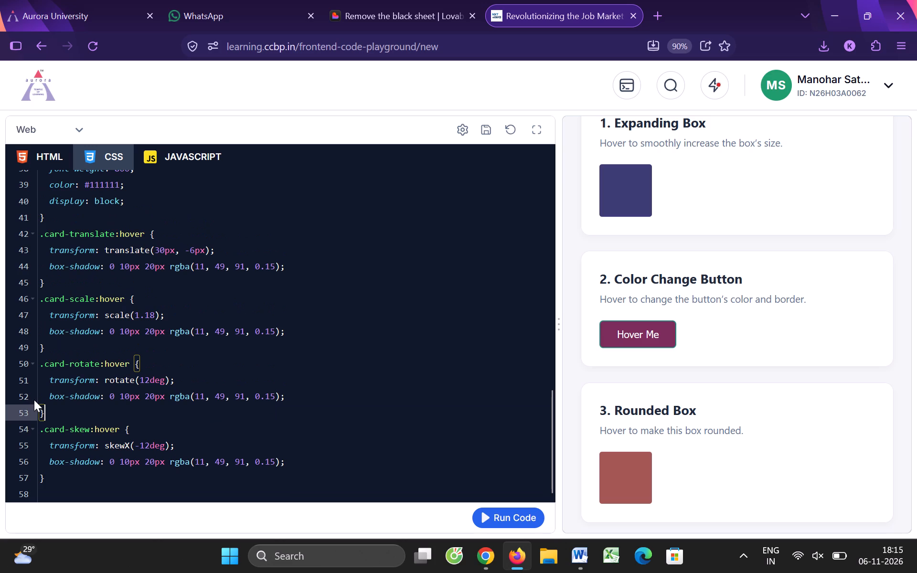
# Run the cleaned code and check the transform cards in the preview and the CSS rules.
pyautogui.scroll(-2, 268, 491)
pyautogui.scroll(11, 268, 491)
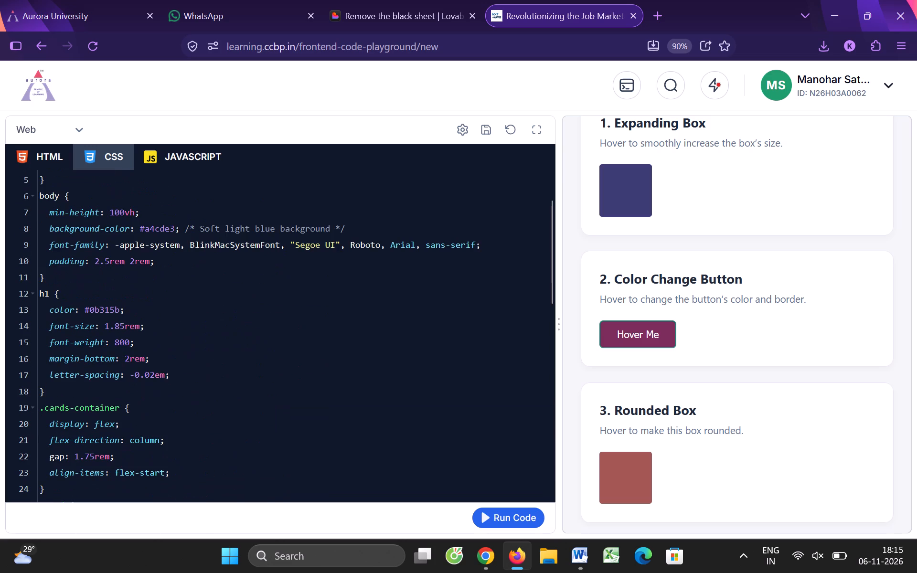
pyautogui.click(525, 517)
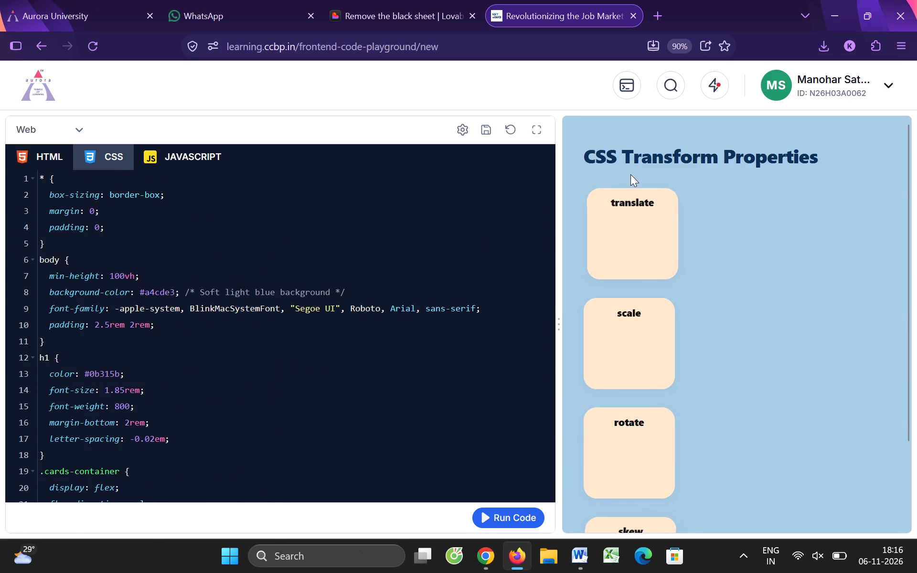
pyautogui.scroll(-1, 646, 262)
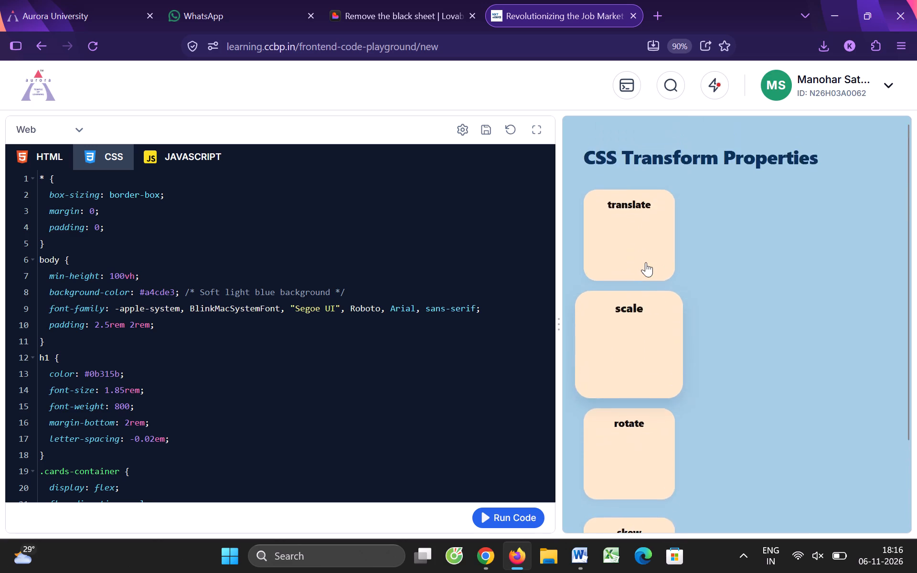
pyautogui.scroll(-1, 646, 262)
pyautogui.scroll(-4, 268, 434)
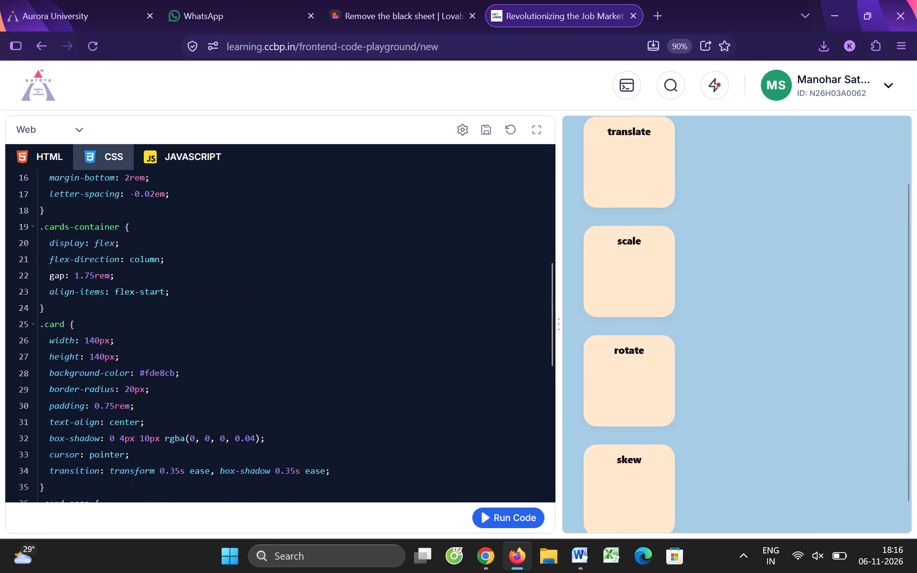
# Show the HTML code of the CSS Transform Properties page.
pyautogui.click(63, 164)
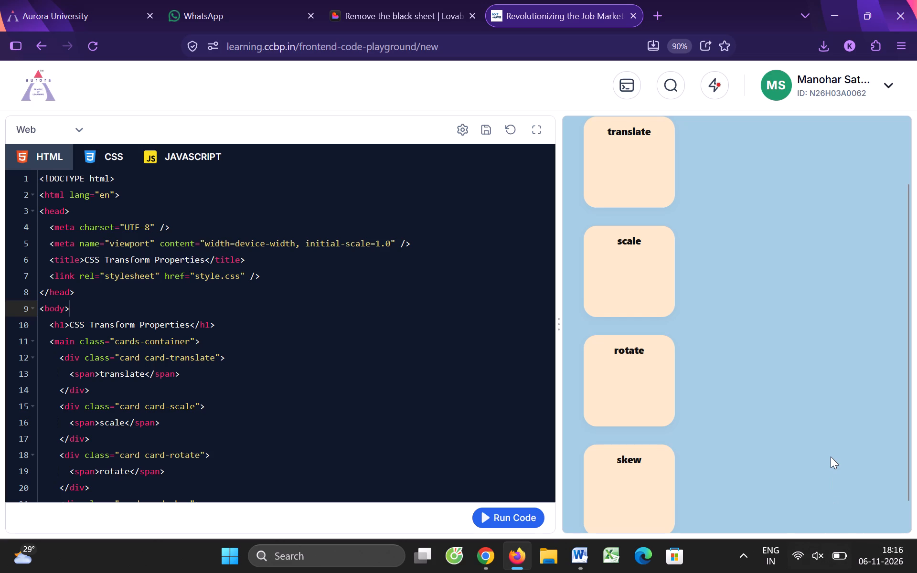
# Capture a screenshot of the playground page area showing the HTML code beside the transform cards preview.
pyautogui.press('shift+super+s')
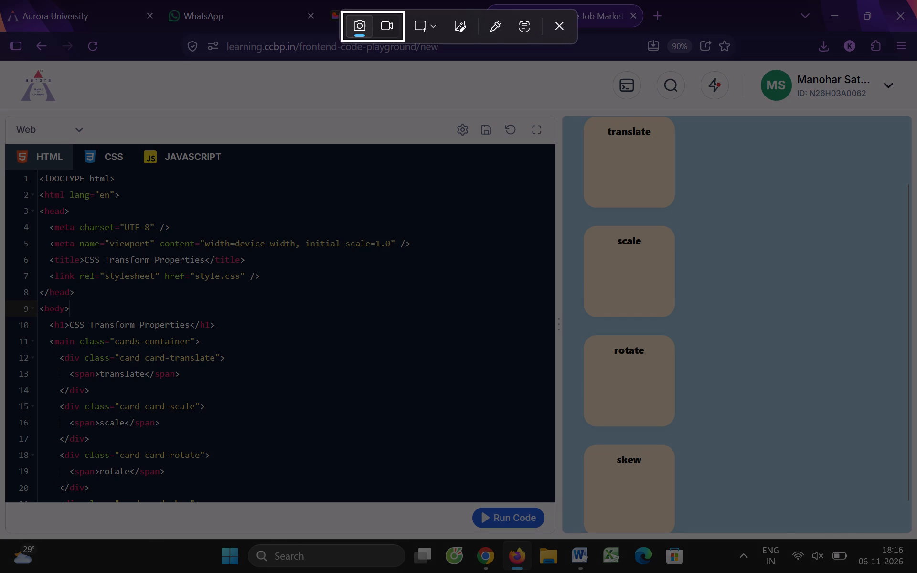
pyautogui.moveTo(0, 59); pyautogui.dragTo(904, 548)
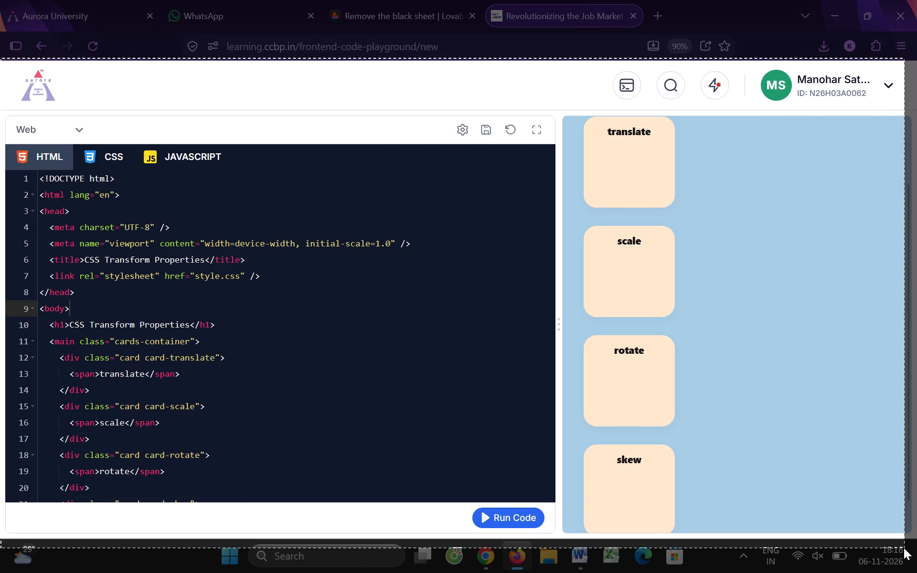
pyautogui.moveTo(904, 548); pyautogui.dragTo(916, 537)
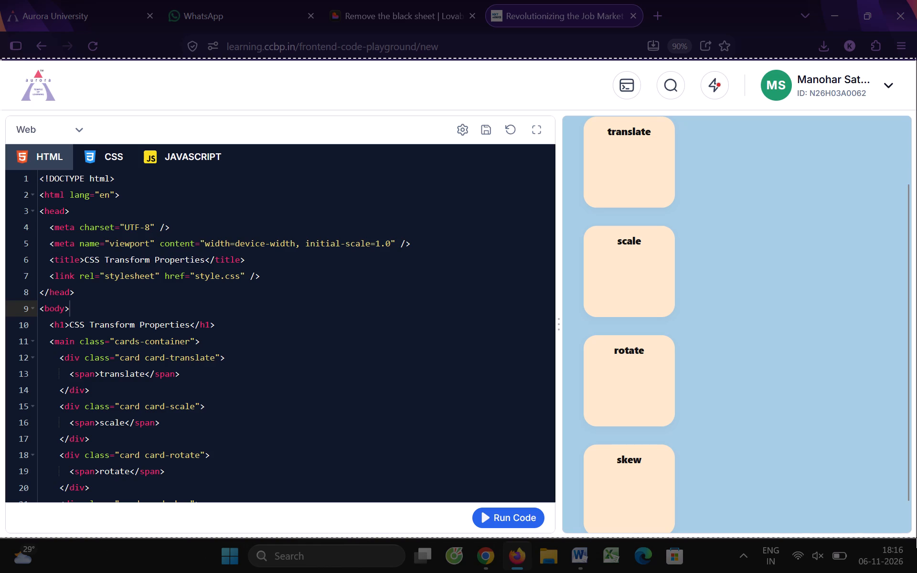
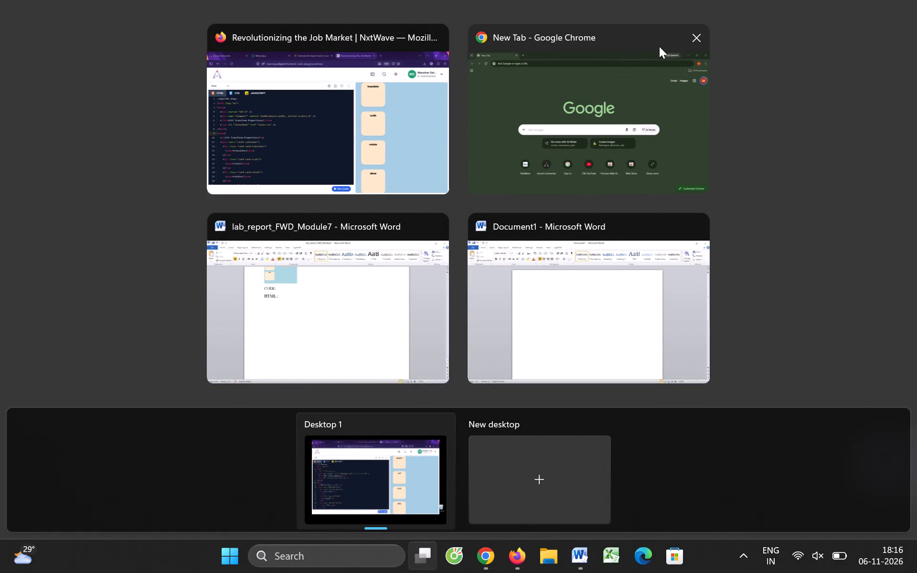
# Close the Google Chrome window showing the New Tab page.
pyautogui.click(693, 41)
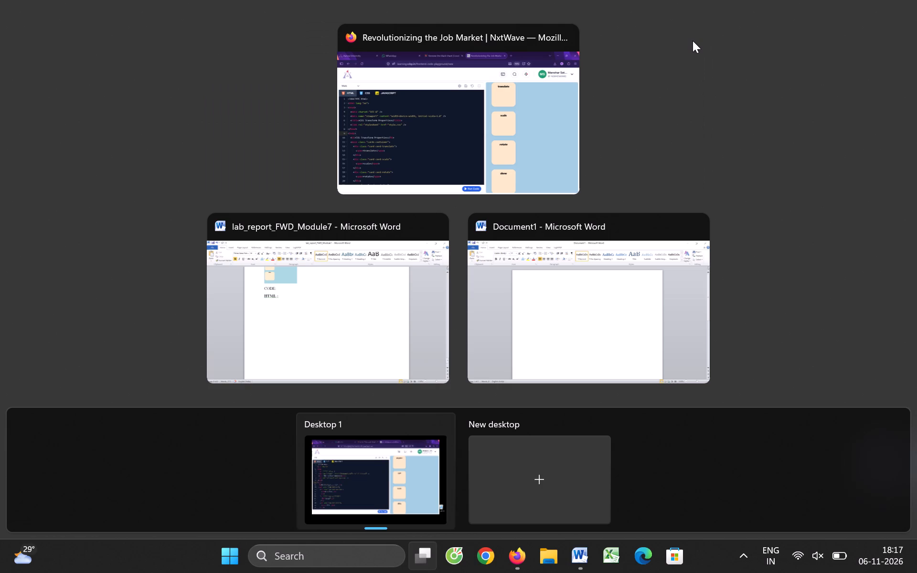
# Clear all unpinned items from the clipboard history over the code playground.
pyautogui.click(394, 283)
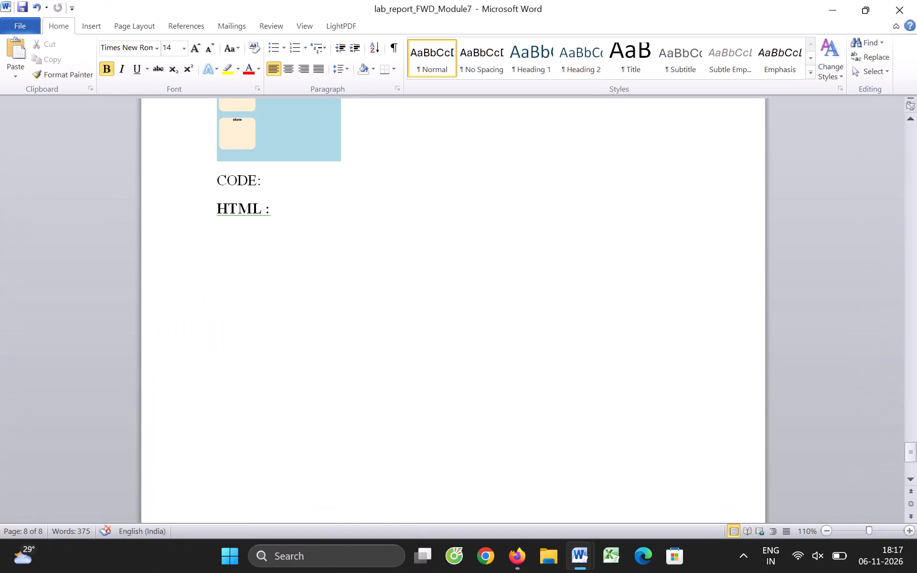
pyautogui.click(423, 249)
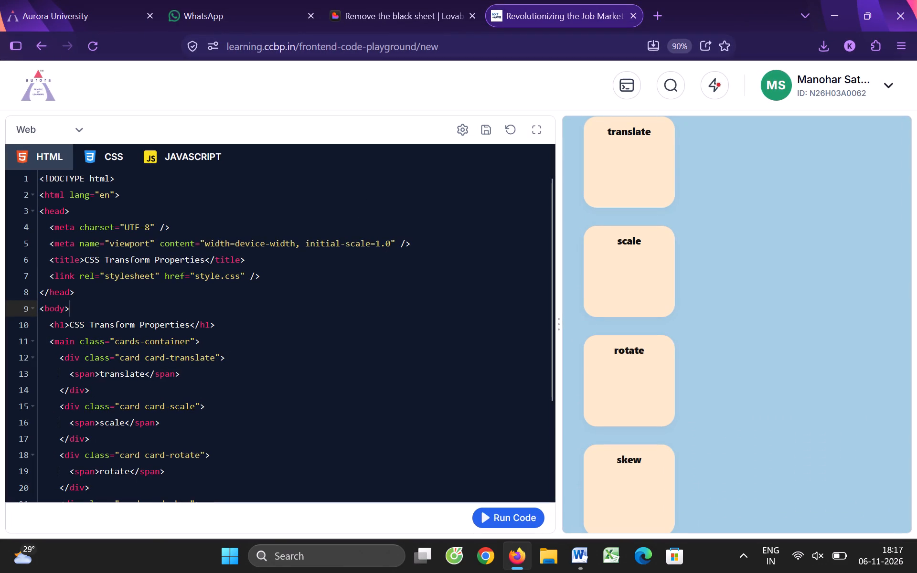
pyautogui.press('super+v')
pyautogui.click(878, 329)
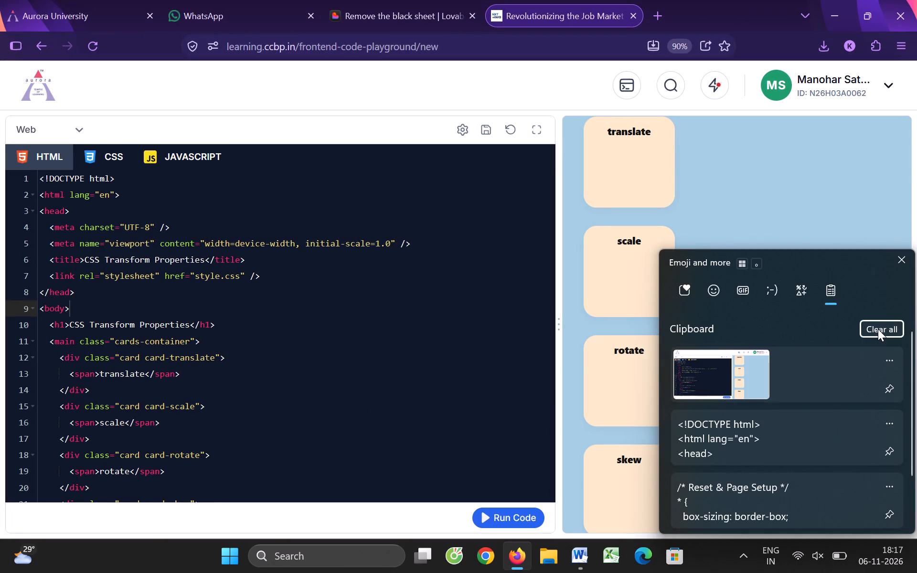
pyautogui.click(894, 260)
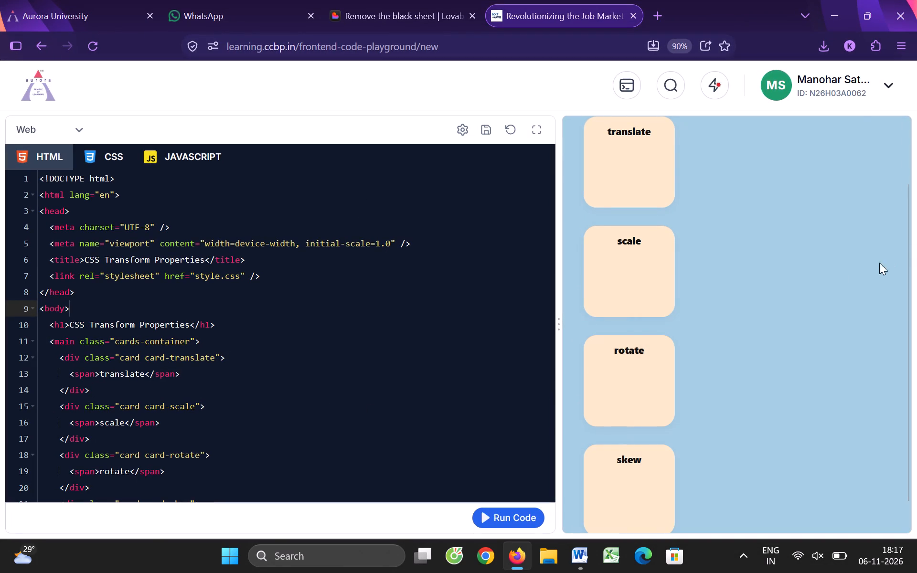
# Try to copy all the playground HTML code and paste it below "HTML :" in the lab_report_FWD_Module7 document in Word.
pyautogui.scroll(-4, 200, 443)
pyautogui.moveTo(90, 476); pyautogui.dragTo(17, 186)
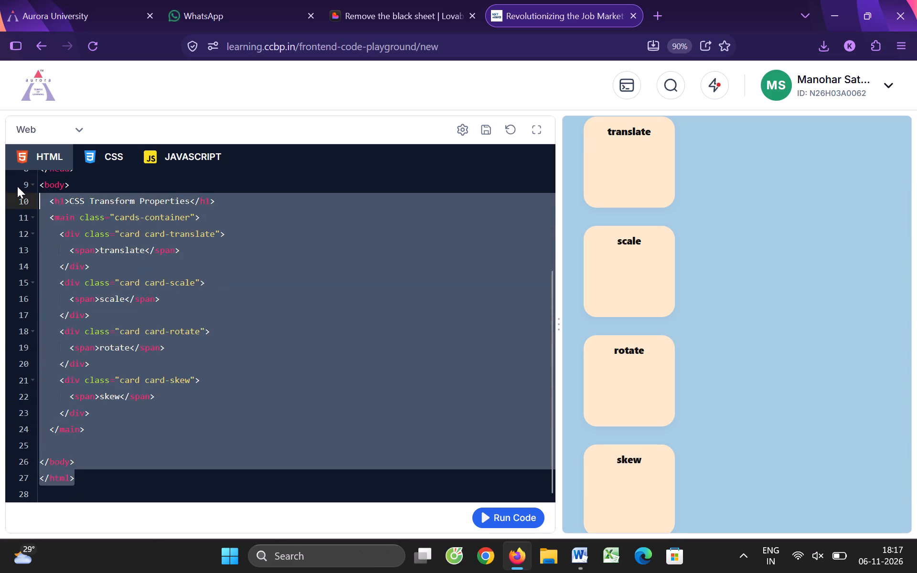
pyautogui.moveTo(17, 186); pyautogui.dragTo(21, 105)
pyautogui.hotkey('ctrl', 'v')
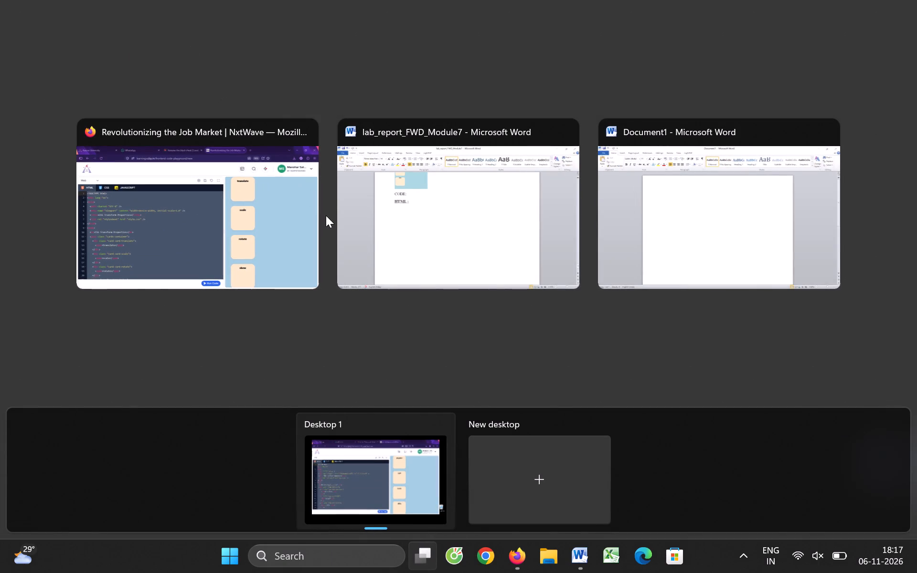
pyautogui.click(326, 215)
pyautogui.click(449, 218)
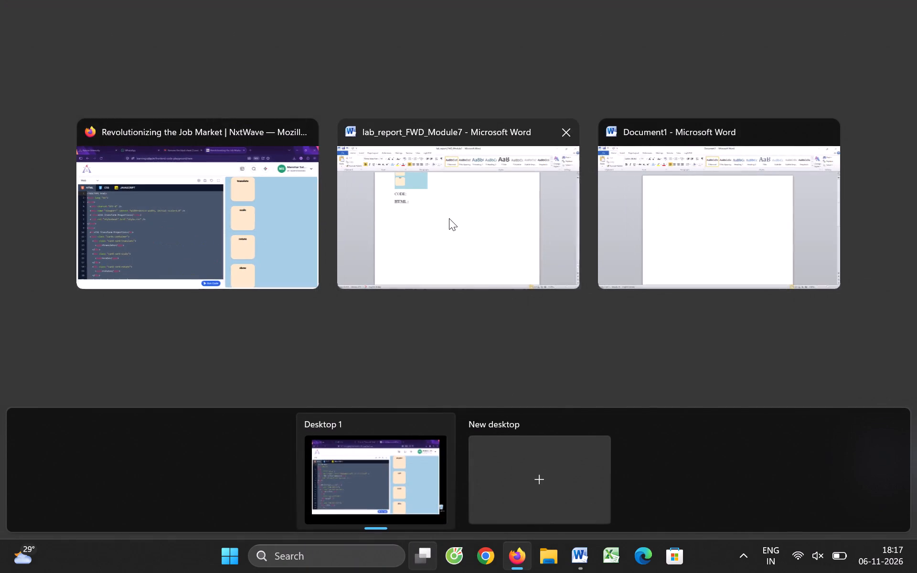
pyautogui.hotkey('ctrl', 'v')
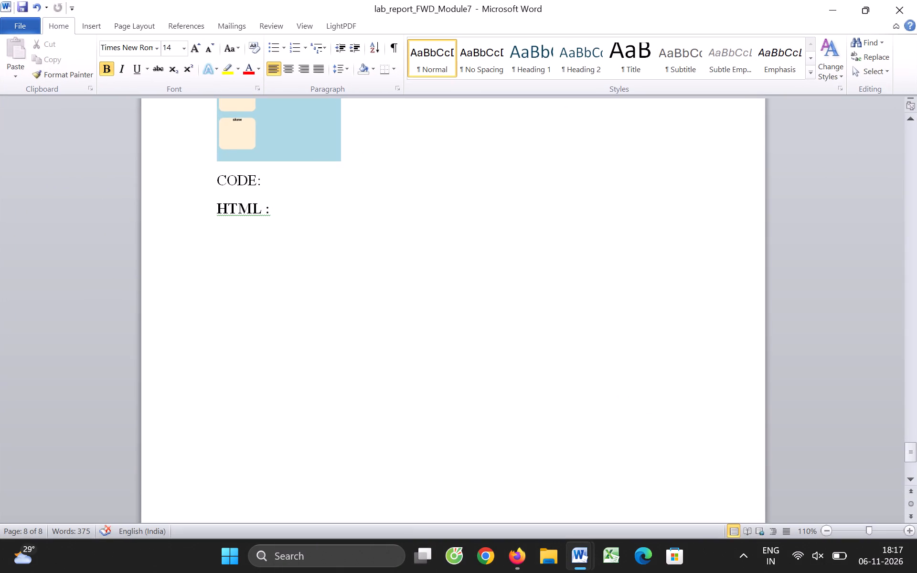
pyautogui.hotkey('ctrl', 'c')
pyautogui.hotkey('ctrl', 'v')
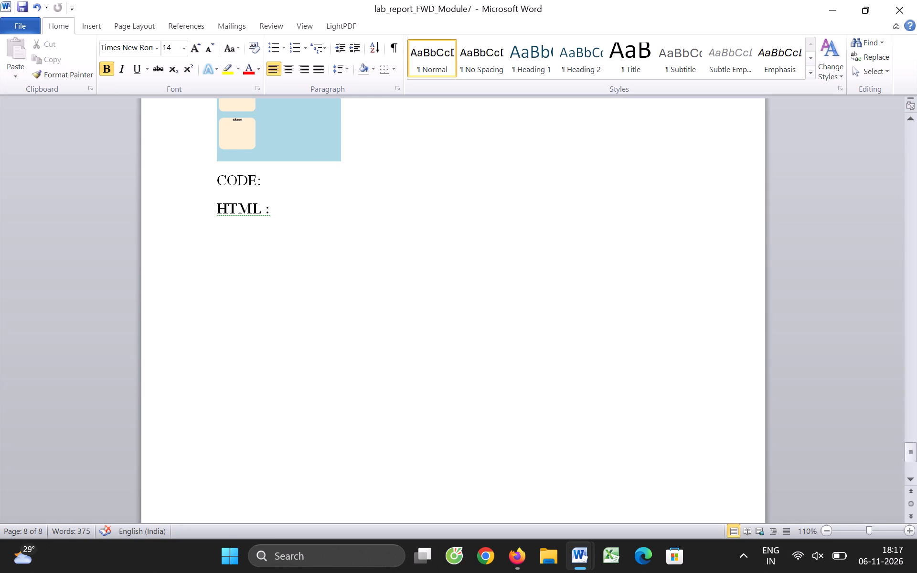
# Copy the full HTML code, lines 1 to 27, from the Firefox playground and paste it below "HTML :" in the Word lab report.
pyautogui.doubleClick(449, 218)
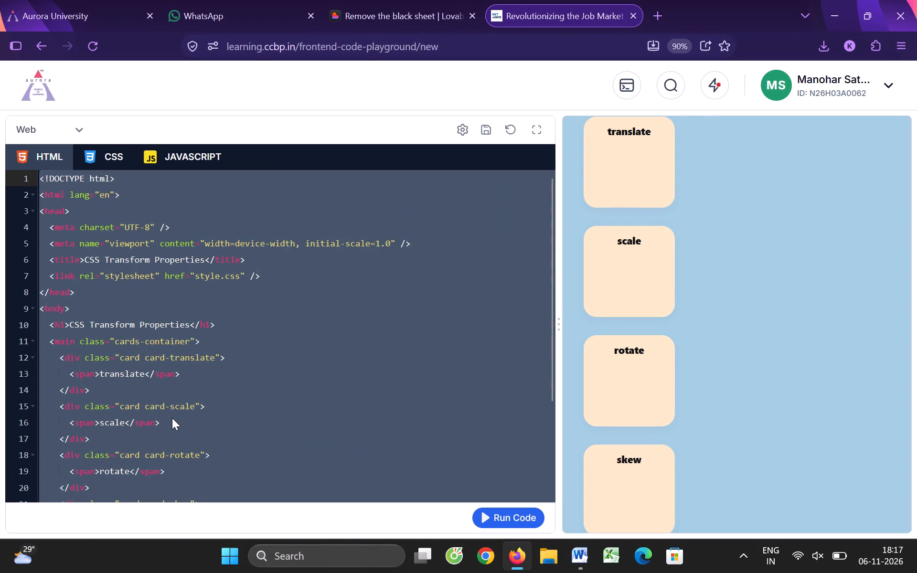
pyautogui.scroll(-6, 172, 418)
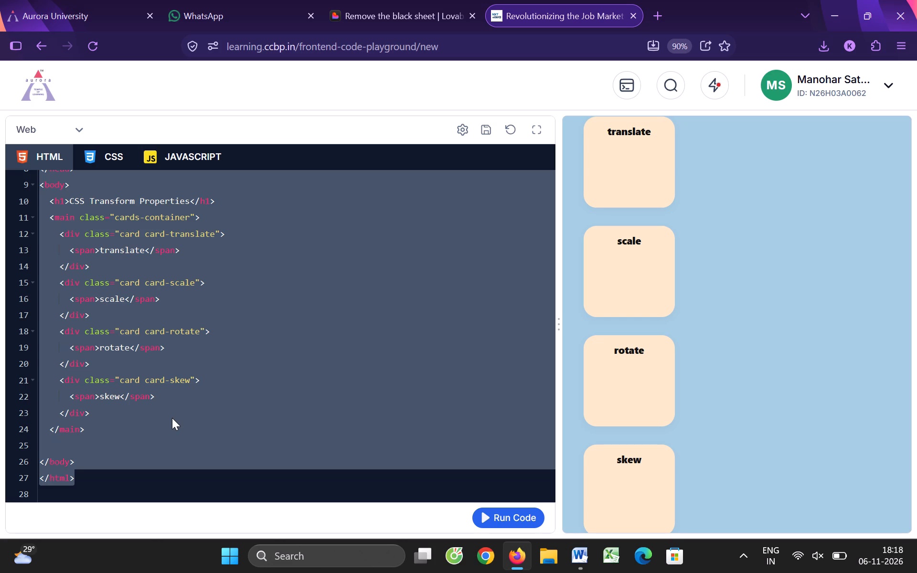
pyautogui.doubleClick(172, 418)
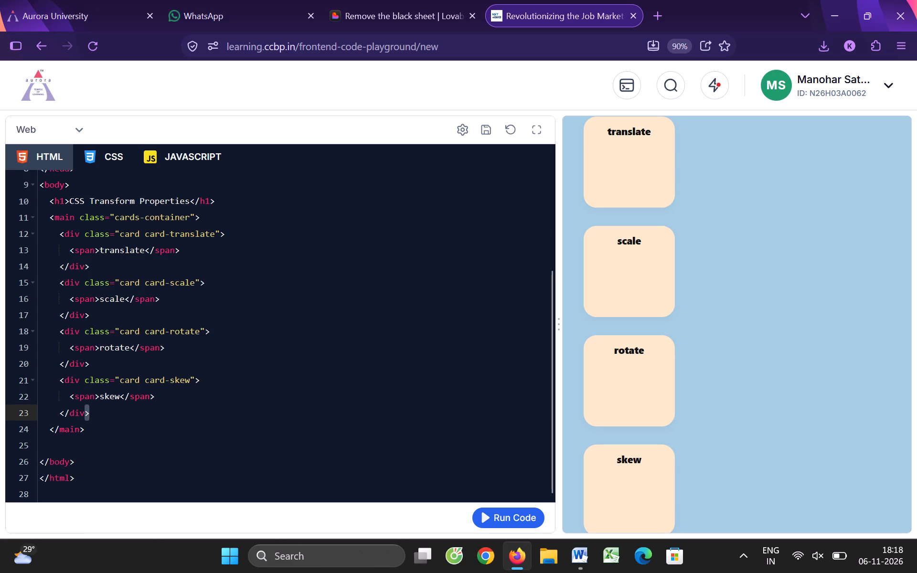
pyautogui.moveTo(85, 480); pyautogui.dragTo(31, 86)
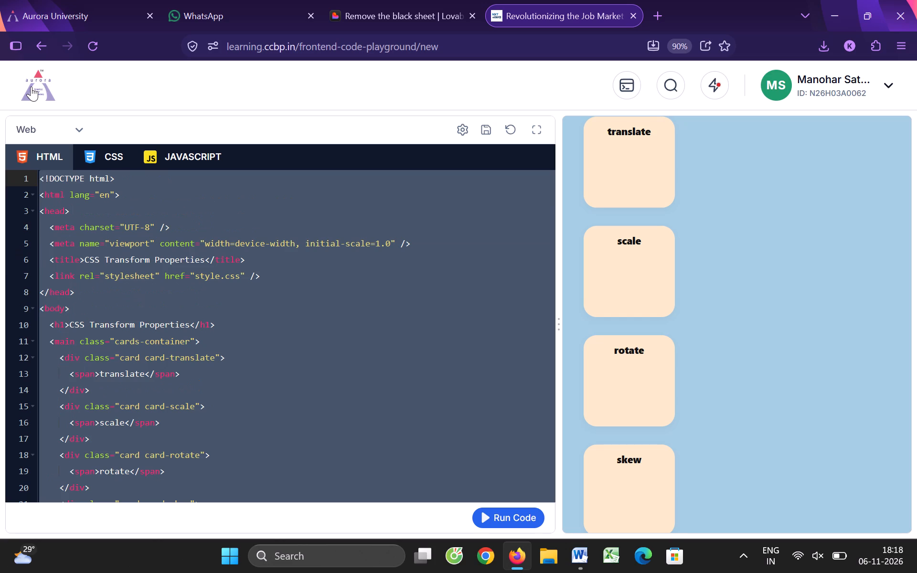
pyautogui.hotkey('ctrl', 'c')
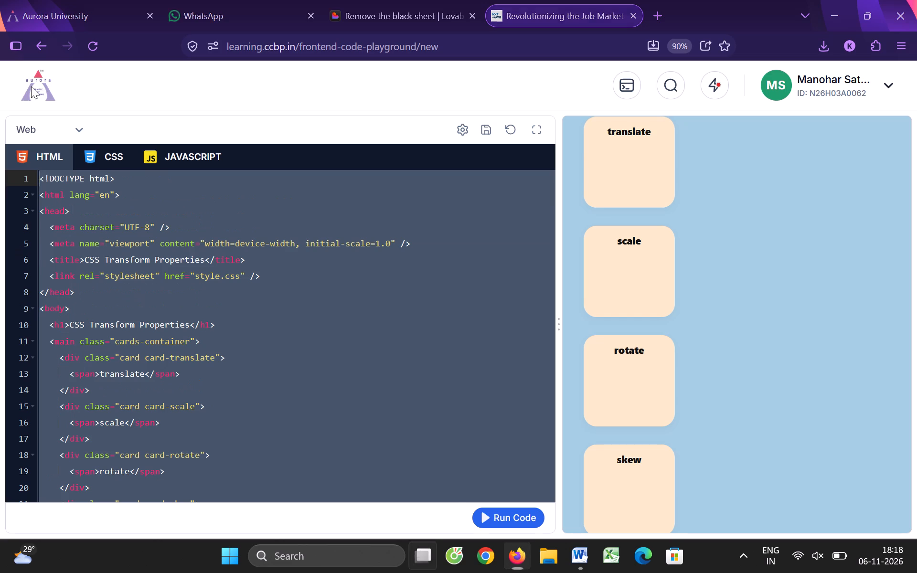
pyautogui.click(362, 192)
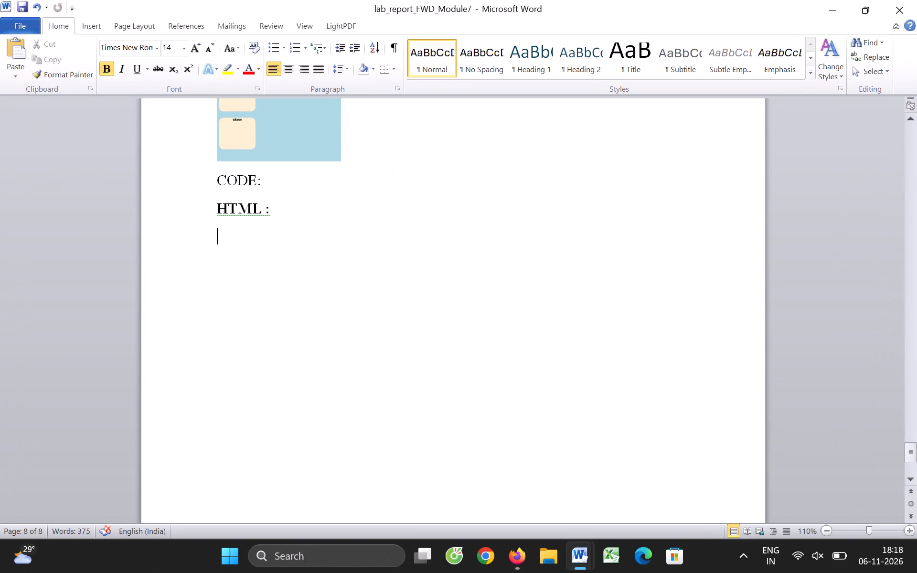
pyautogui.hotkey('ctrl', 'v')
# Cut the whole pasted HTML code, from <!DOCTYPE html> to </html>, and paste it back directly after the "HTML :" label.
pyautogui.scroll(-2, 279, 235)
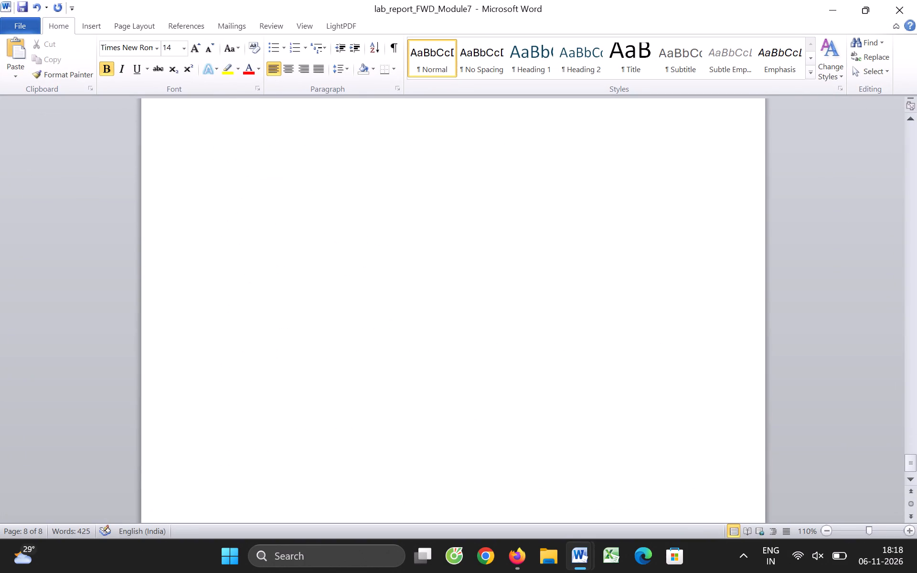
pyautogui.scroll(2, 279, 235)
pyautogui.moveTo(279, 259); pyautogui.dragTo(260, 240)
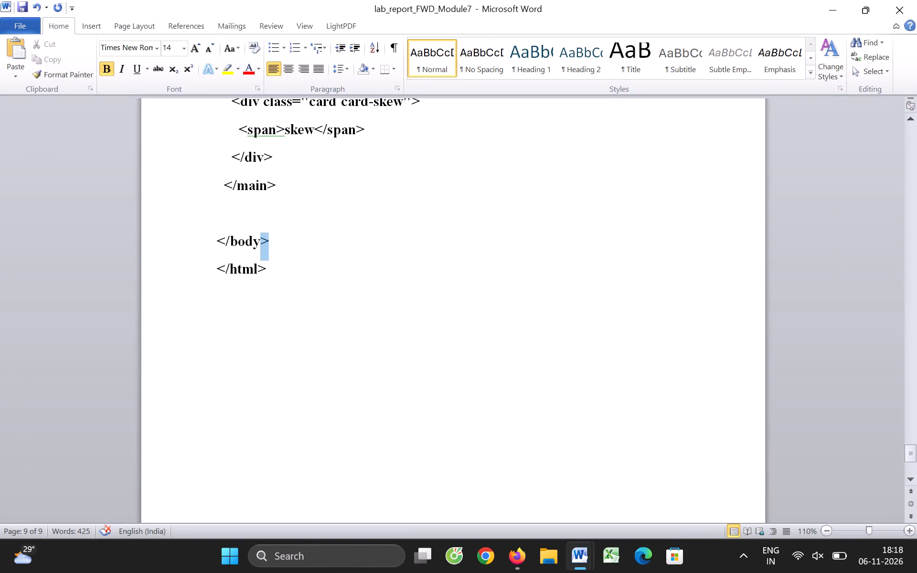
pyautogui.moveTo(260, 240); pyautogui.dragTo(269, 265)
pyautogui.click(269, 265)
pyautogui.moveTo(269, 265); pyautogui.dragTo(191, 73)
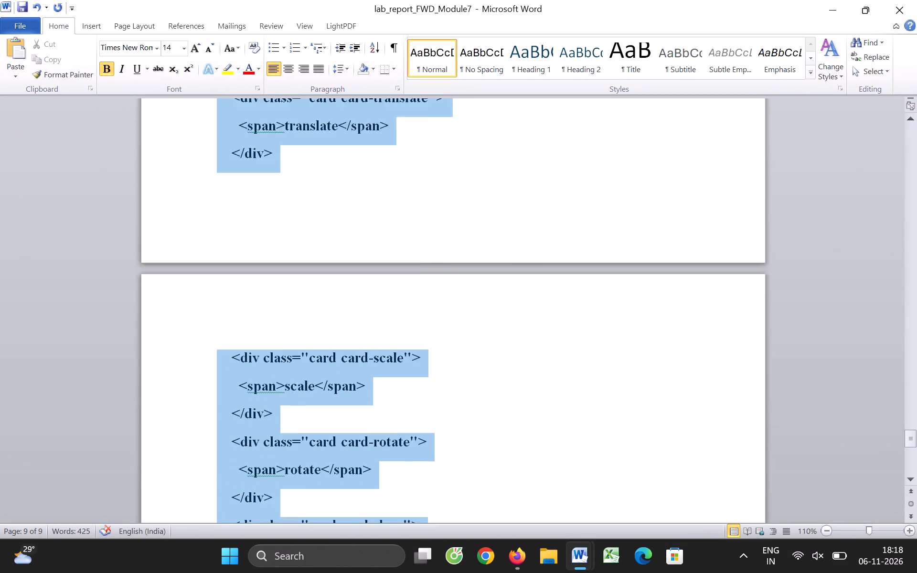
pyautogui.moveTo(191, 73); pyautogui.dragTo(207, 430)
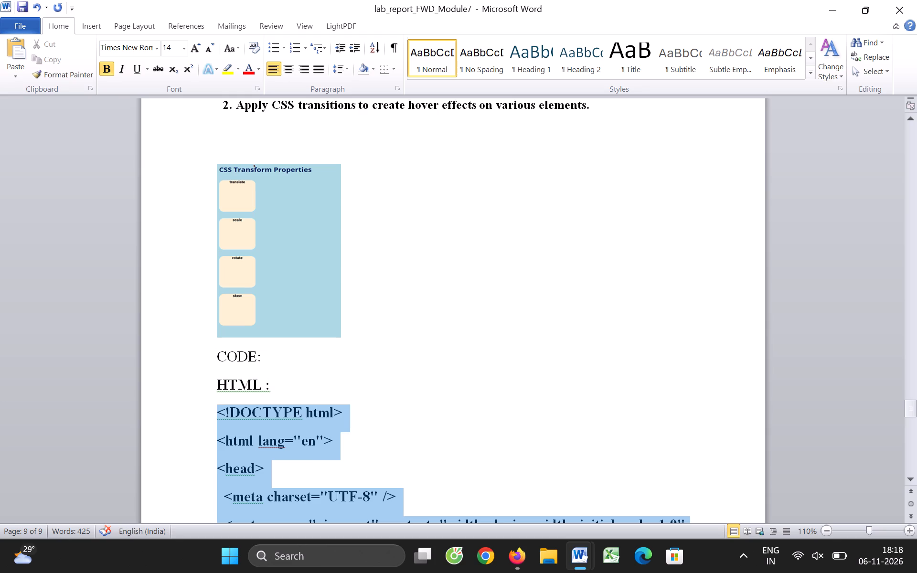
pyautogui.moveTo(207, 430); pyautogui.dragTo(202, 424)
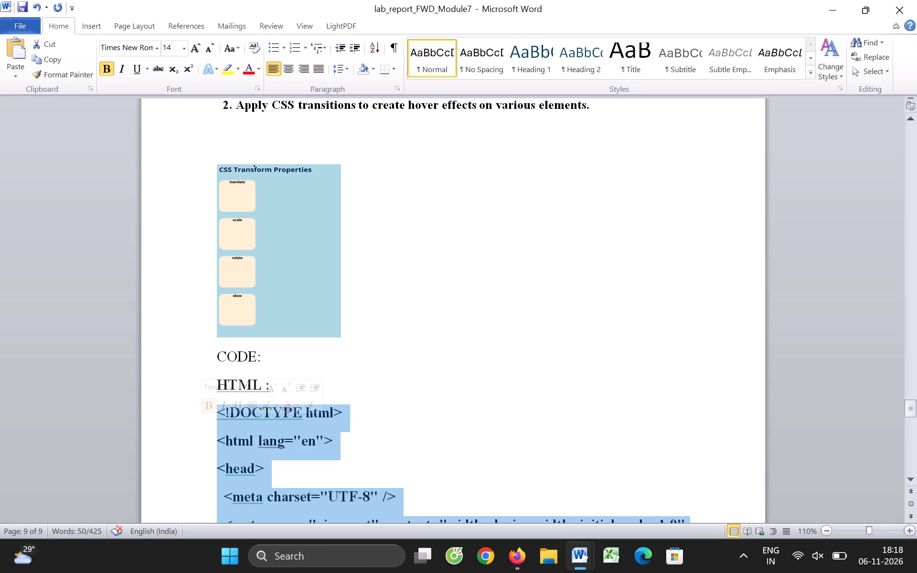
pyautogui.hotkey('ctrl', 'x')
pyautogui.hotkey('ctrl', 'v')
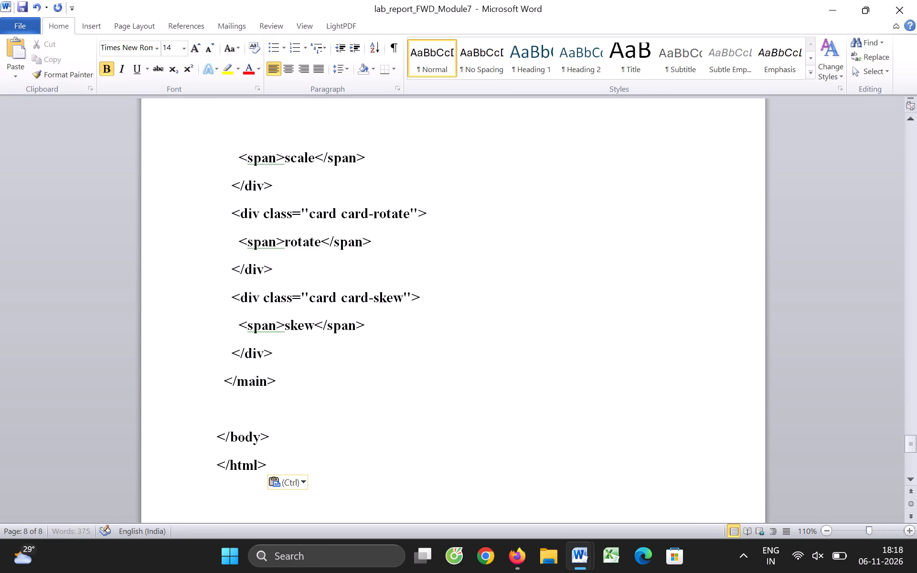
# Set the repasted HTML code's paste option to Keep Text Only.
pyautogui.scroll(5, 202, 424)
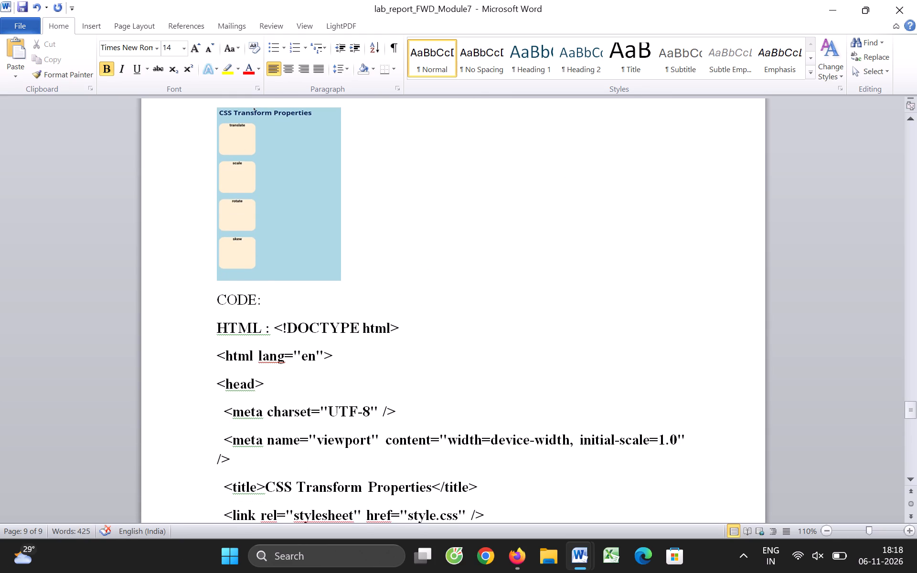
pyautogui.scroll(-4, 307, 392)
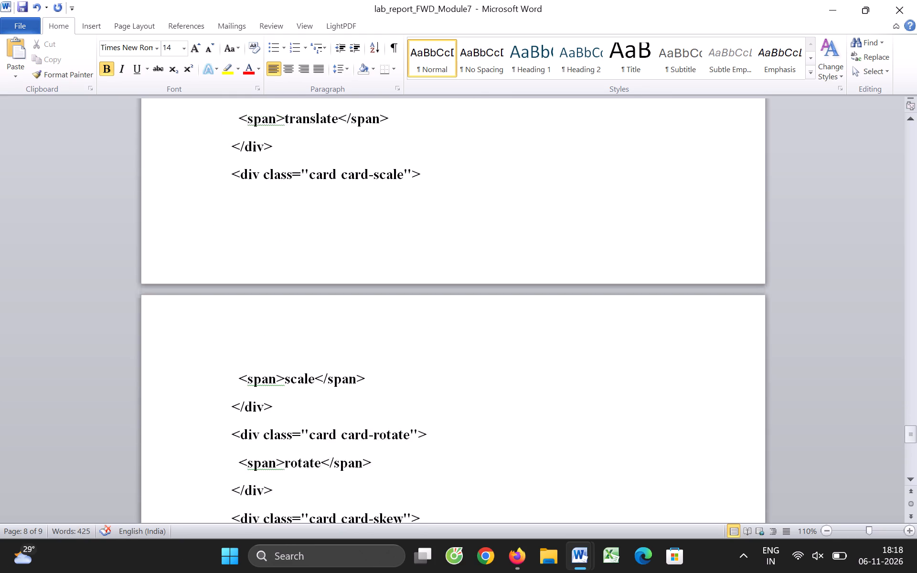
pyautogui.scroll(-2, 307, 392)
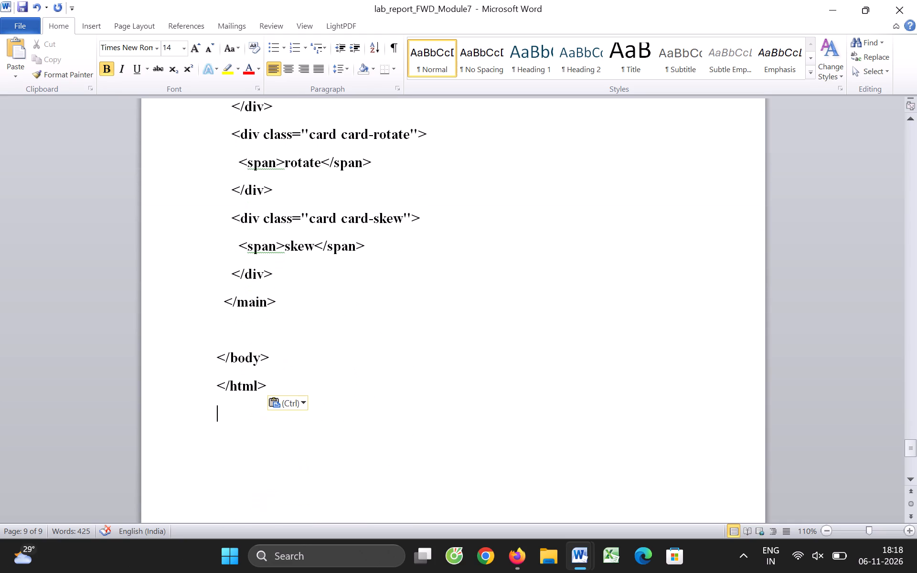
pyautogui.click(304, 406)
pyautogui.click(319, 434)
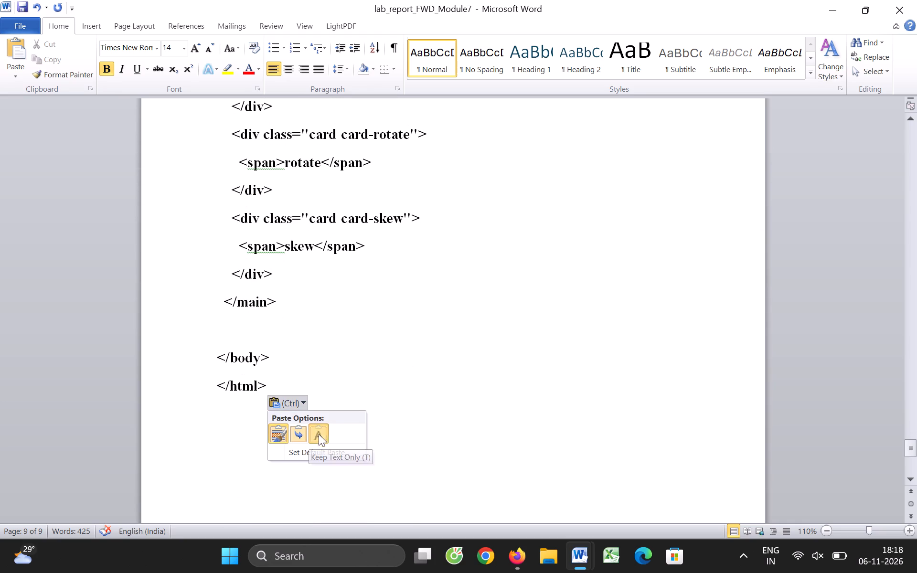
# Move <!DOCTYPE html> onto its own line below the "HTML :" label.
pyautogui.scroll(5, 354, 312)
pyautogui.scroll(-2, 354, 312)
pyautogui.click(271, 222)
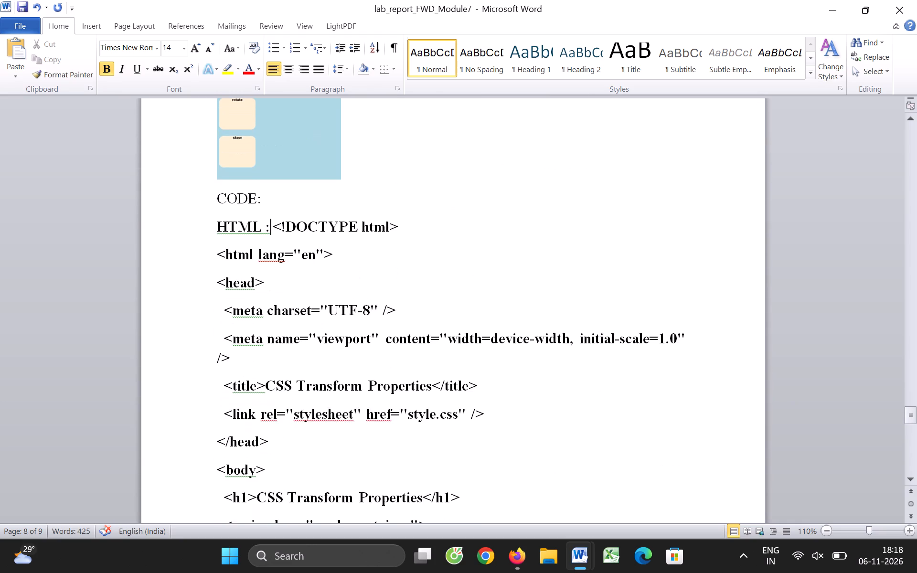
pyautogui.press('space')
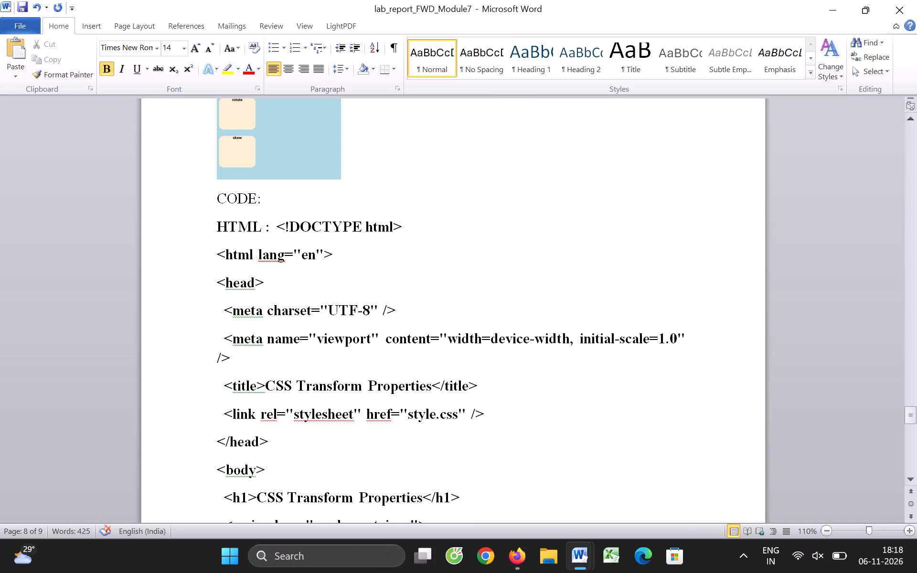
pyautogui.press('Return')
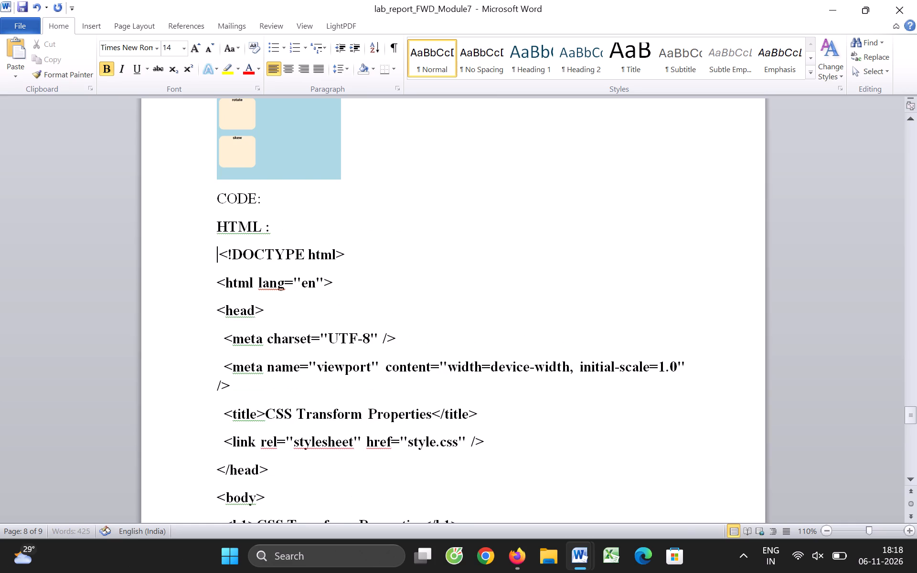
# Add a new blank line after the closing </html> tag of the CSS Transform Properties code.
pyautogui.scroll(-5, 271, 222)
pyautogui.scroll(1, 271, 222)
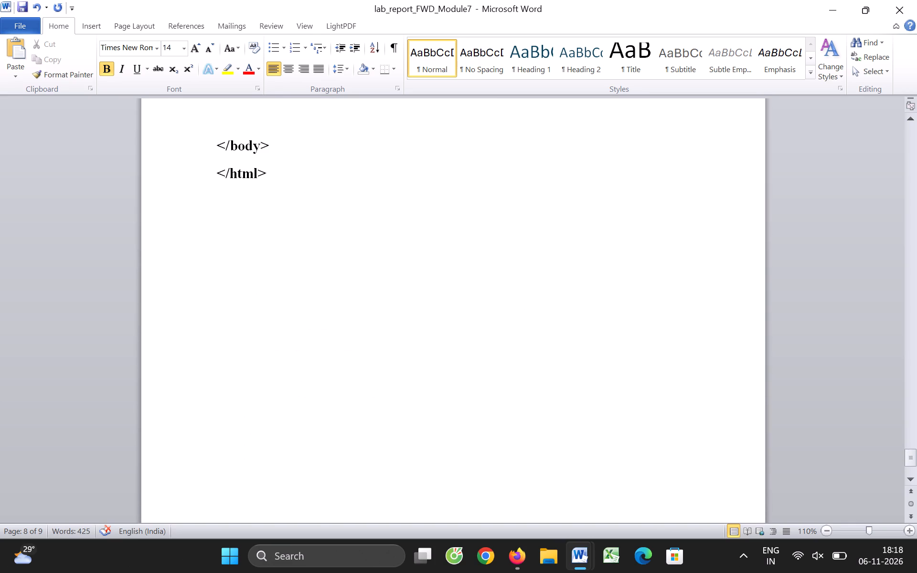
pyautogui.scroll(1, 271, 222)
pyautogui.click(295, 259)
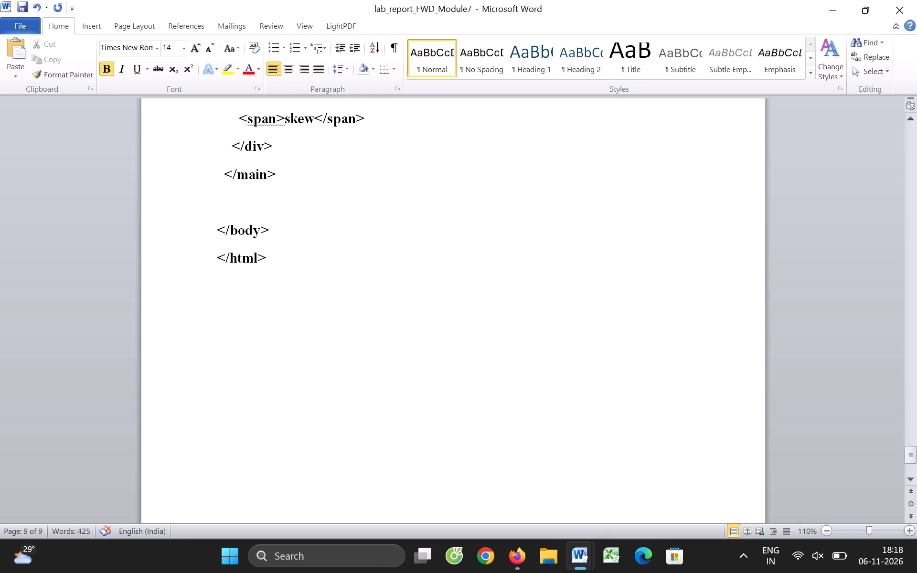
pyautogui.press('Return')
# Copy the "CSS :" label from experiment 1's code and paste it on the blank line after experiment 2's closing </html> tag.
pyautogui.scroll(1, 295, 259)
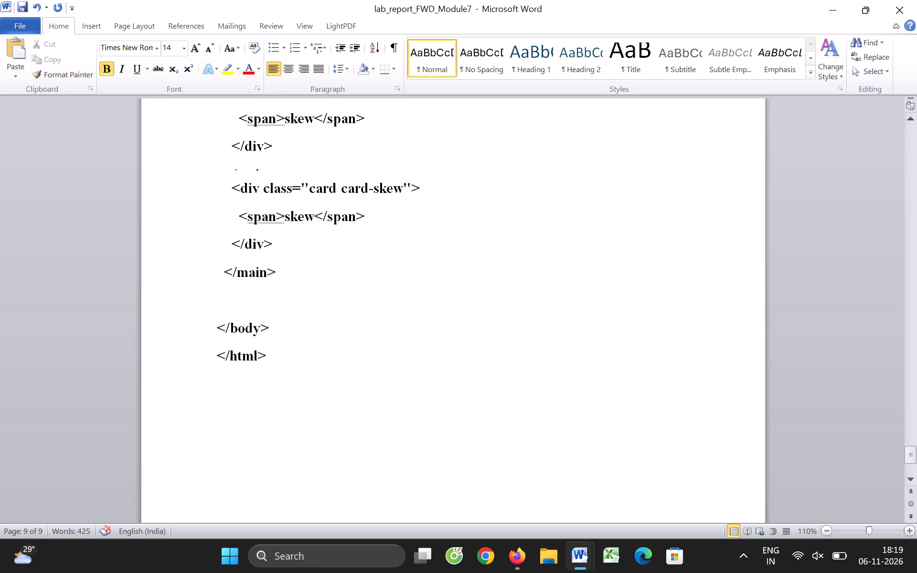
pyautogui.scroll(10, 295, 259)
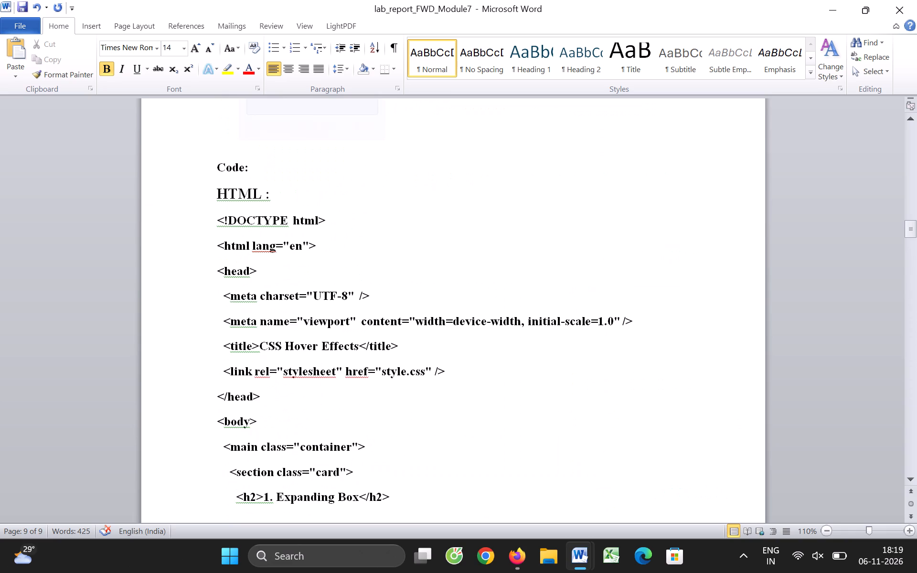
pyautogui.scroll(-4, 295, 259)
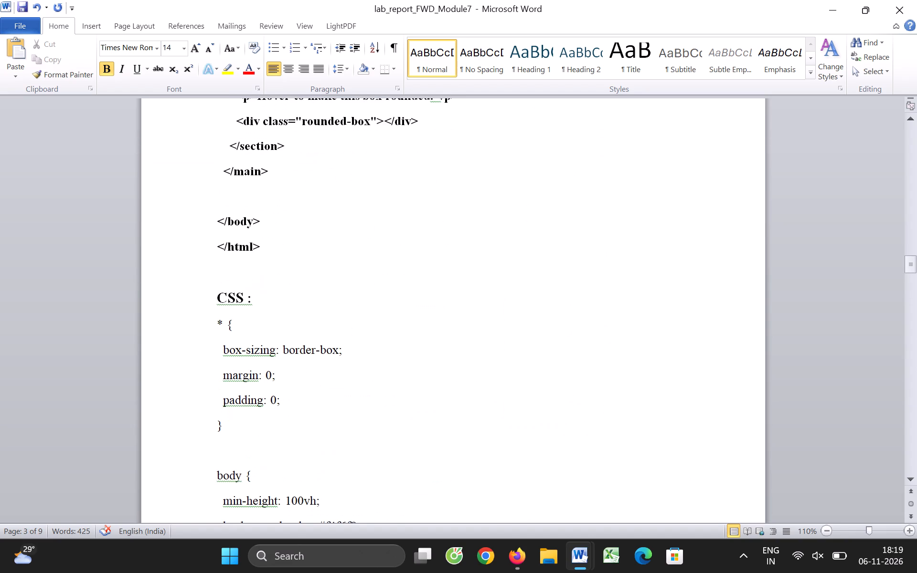
pyautogui.scroll(-1, 295, 259)
pyautogui.moveTo(273, 287); pyautogui.dragTo(277, 302)
pyautogui.click(277, 302)
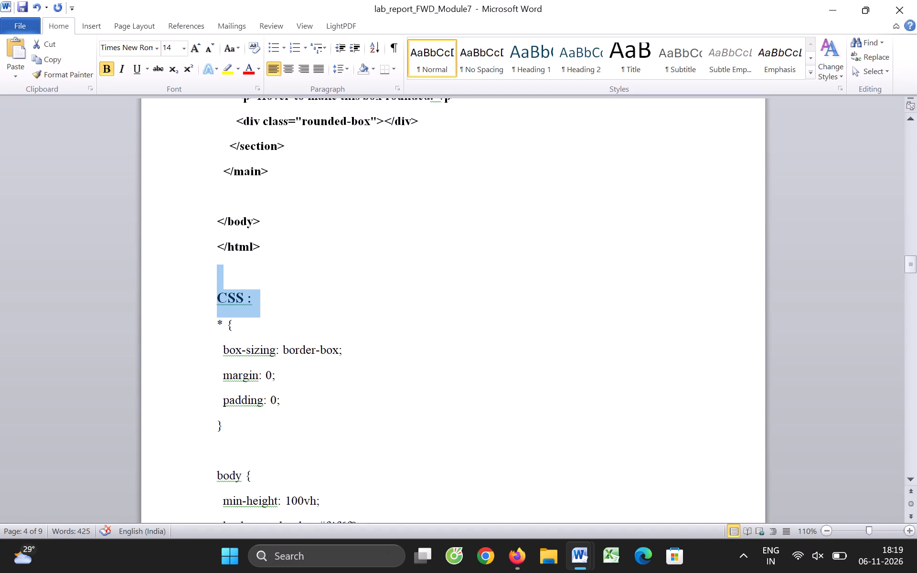
pyautogui.moveTo(277, 302); pyautogui.dragTo(161, 296)
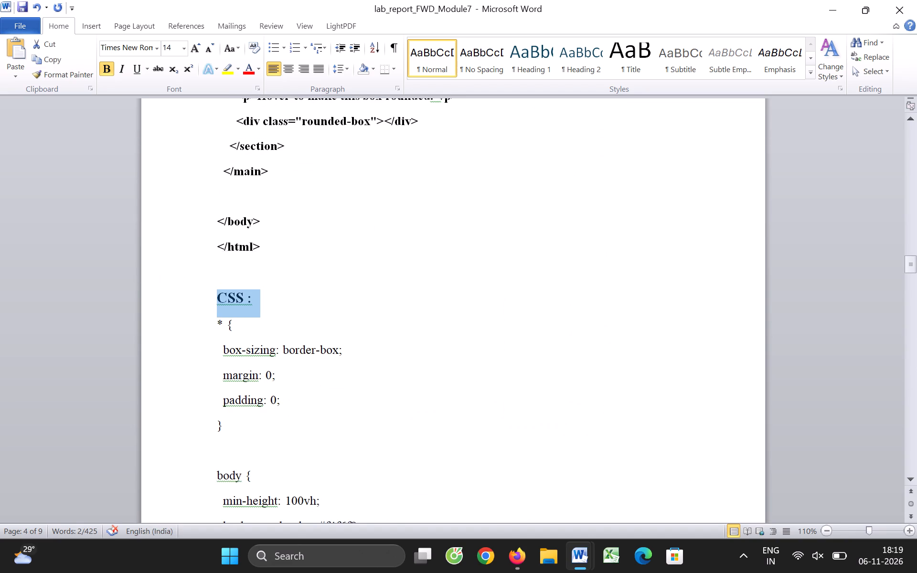
pyautogui.hotkey('ctrl', 'c')
pyautogui.scroll(-9, 161, 296)
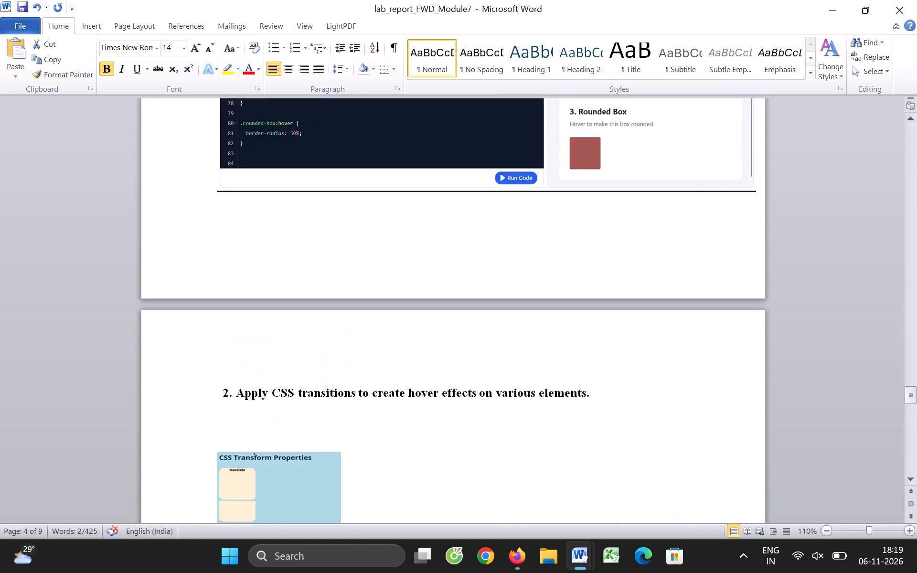
pyautogui.scroll(-3, 161, 296)
pyautogui.scroll(1, 161, 296)
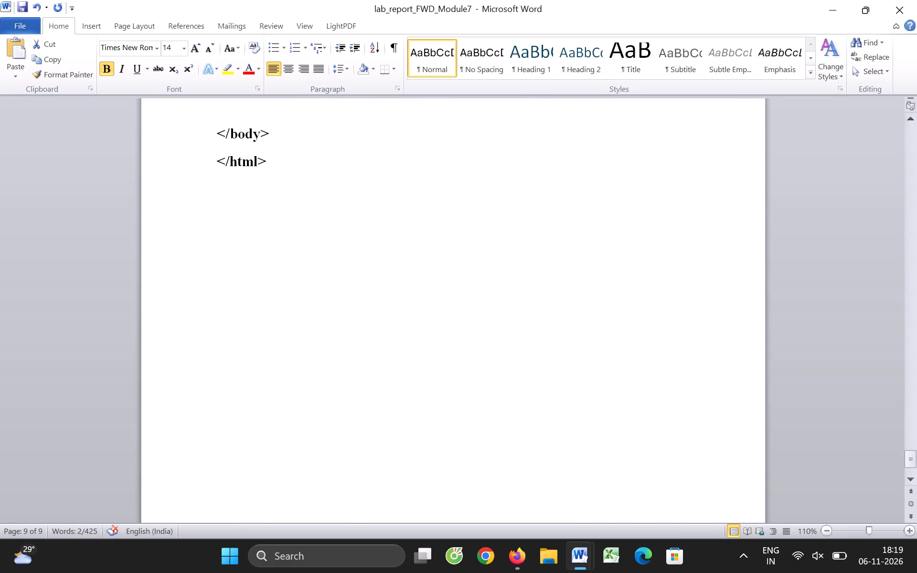
pyautogui.click(218, 201)
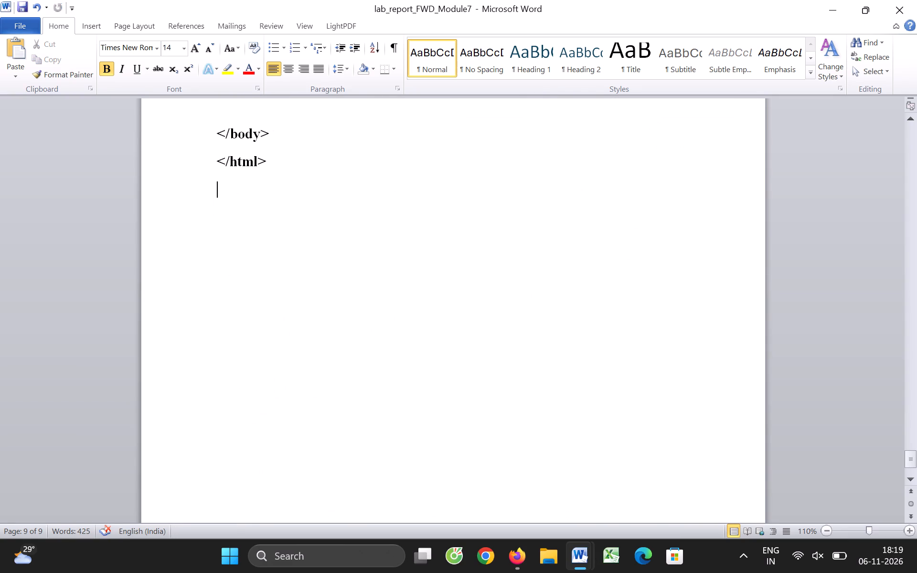
pyautogui.hotkey('ctrl', 'v')
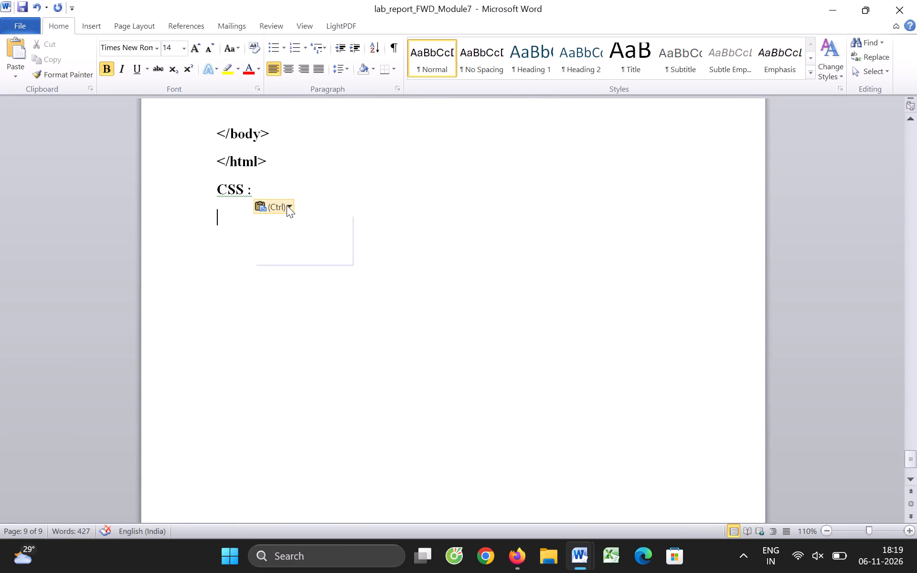
# Apply the Keep Text Only paste option to the "CSS :" label and paste the label again below </html>.
pyautogui.click(287, 205)
pyautogui.click(300, 238)
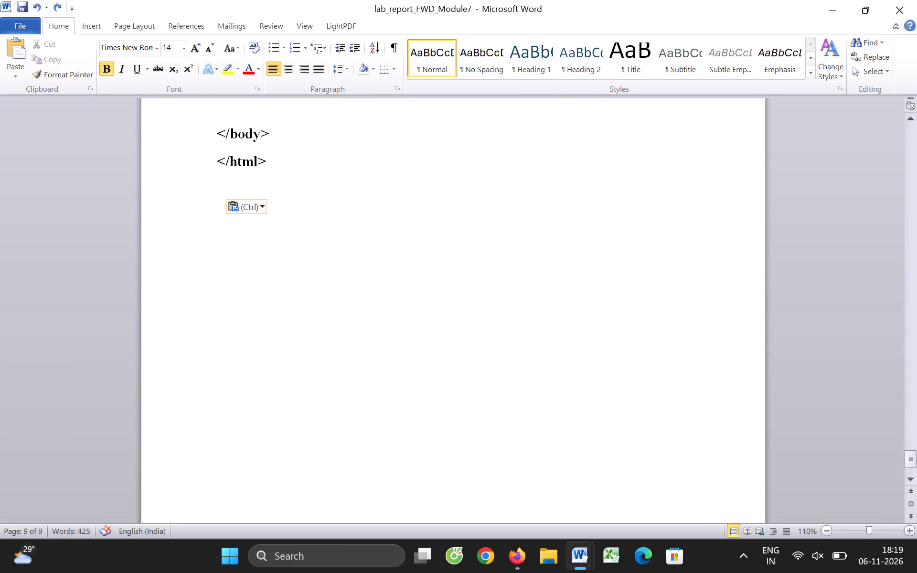
pyautogui.click(262, 209)
pyautogui.click(274, 235)
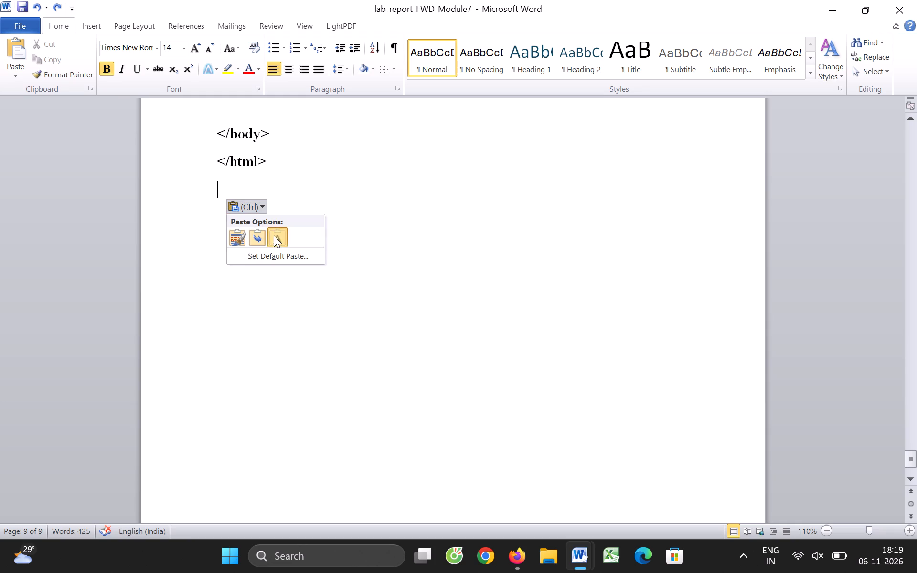
pyautogui.hotkey('ctrl', 'v')
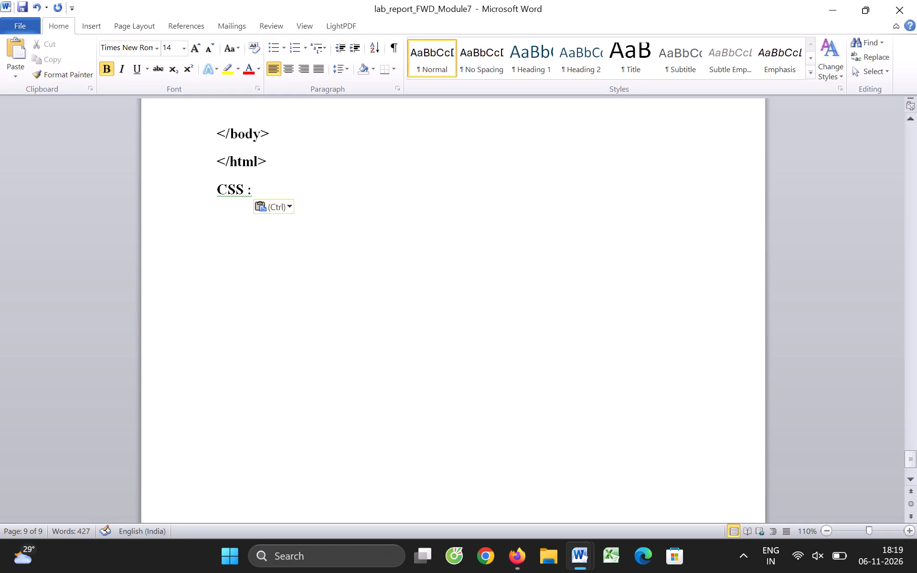
# Add a blank line between </html> and the "CSS :" label, and a new line below the label.
pyautogui.click(270, 163)
pyautogui.press('Return')
pyautogui.click(308, 227)
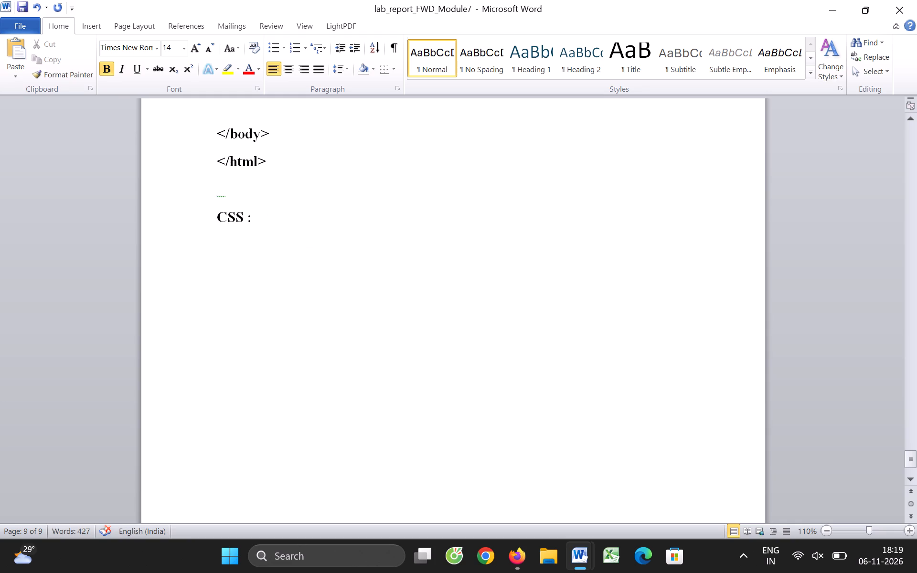
pyautogui.click(308, 227)
pyautogui.click(262, 218)
pyautogui.press('Return')
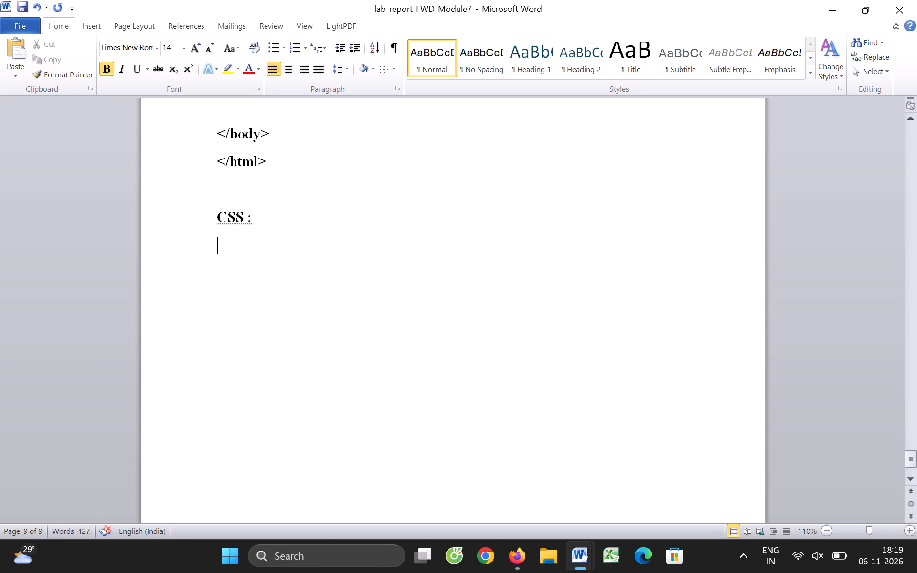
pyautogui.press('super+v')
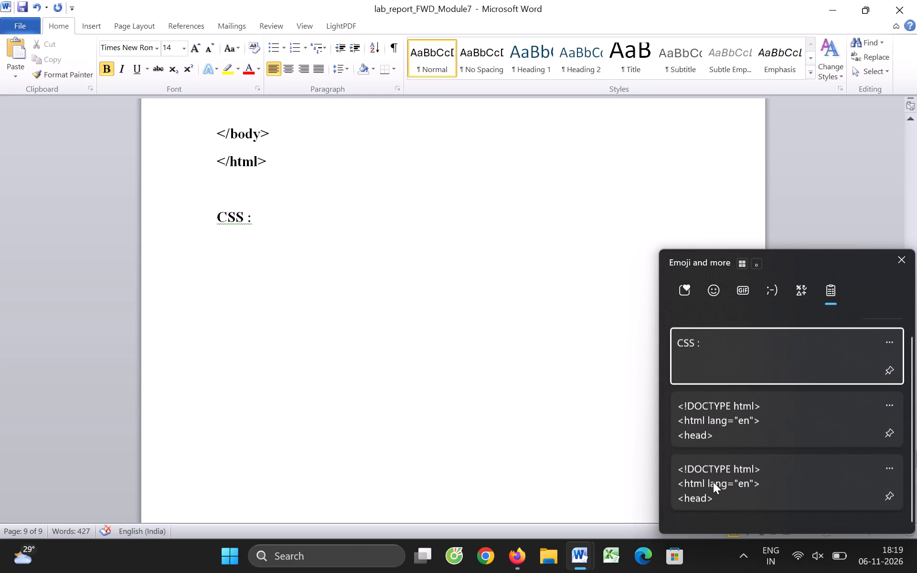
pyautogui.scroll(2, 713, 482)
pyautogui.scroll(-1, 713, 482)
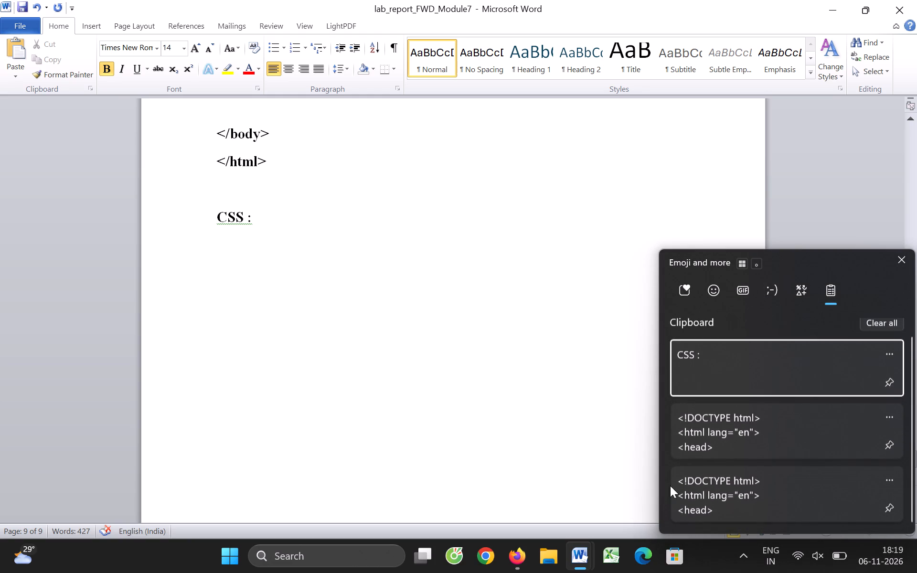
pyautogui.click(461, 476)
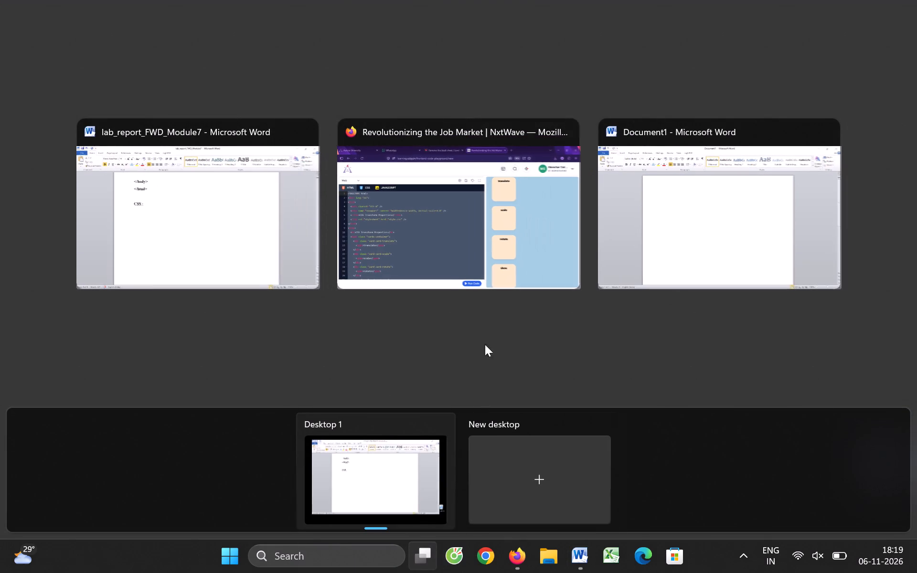
# Switch to the Firefox code playground, copy all of its CSS code, and paste it below the "CSS :" label in the lab_report_FWD_Module7 Word report.
pyautogui.click(476, 253)
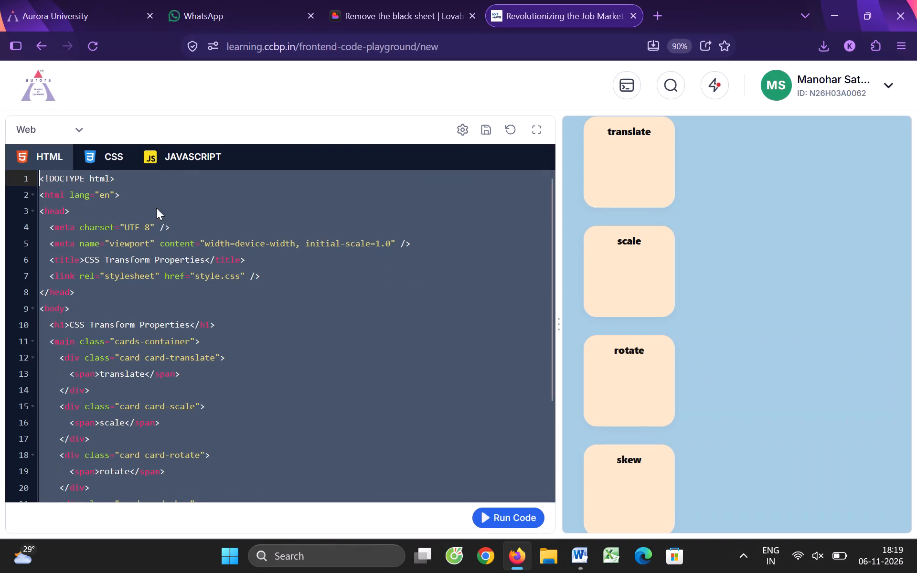
pyautogui.click(118, 156)
pyautogui.scroll(-4, 197, 340)
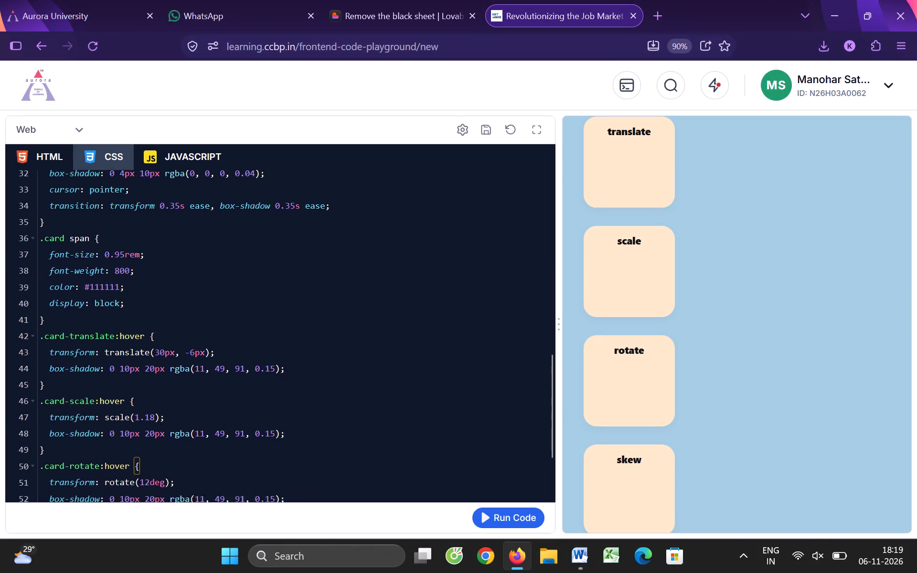
pyautogui.scroll(-5, 197, 340)
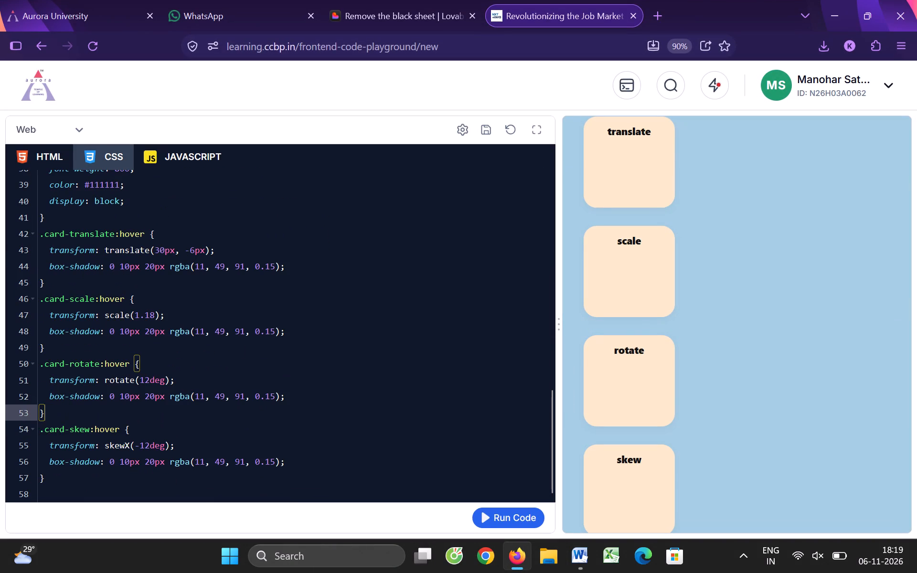
pyautogui.moveTo(48, 476); pyautogui.dragTo(1, 47)
pyautogui.hotkey('ctrl', 'c')
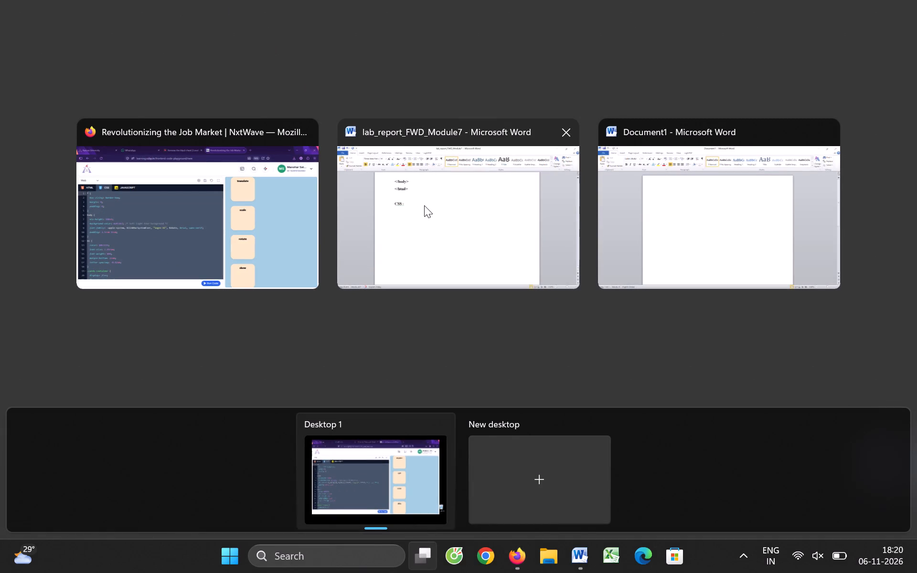
pyautogui.click(453, 244)
pyautogui.hotkey('ctrl', 'v')
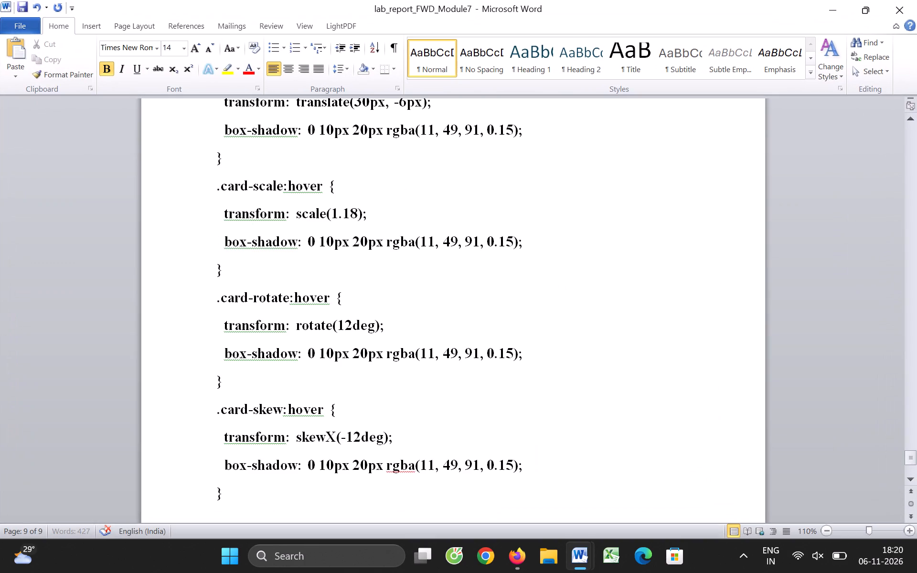
# Cut the whole pasted CSS code, from * { to the last closing brace, and paste it back below the "CSS :" label.
pyautogui.scroll(-3, 453, 244)
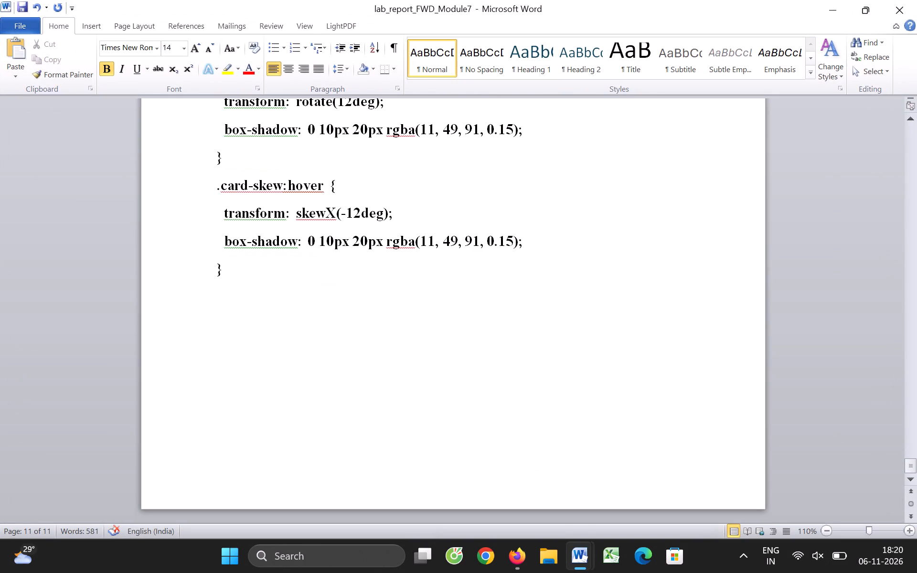
pyautogui.moveTo(224, 274); pyautogui.dragTo(215, 85)
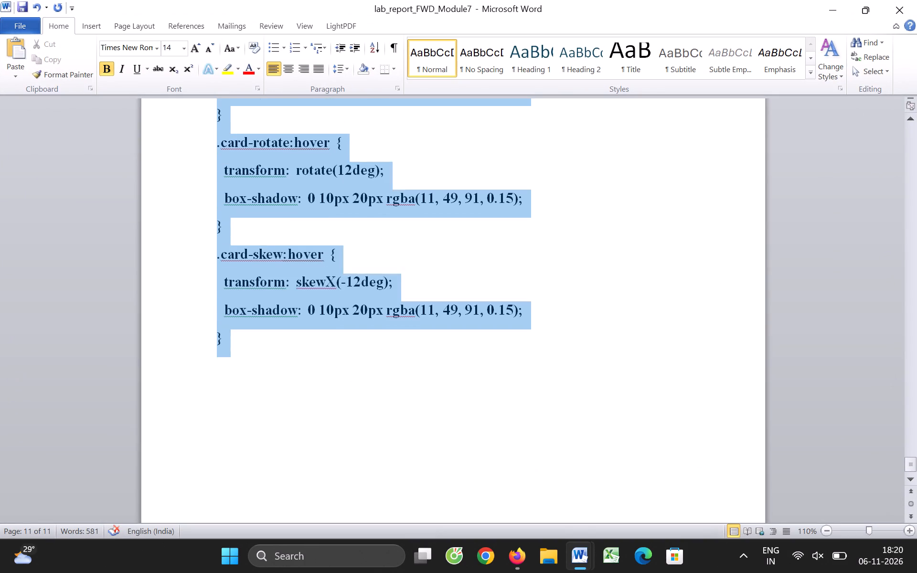
pyautogui.moveTo(215, 85); pyautogui.dragTo(217, 140)
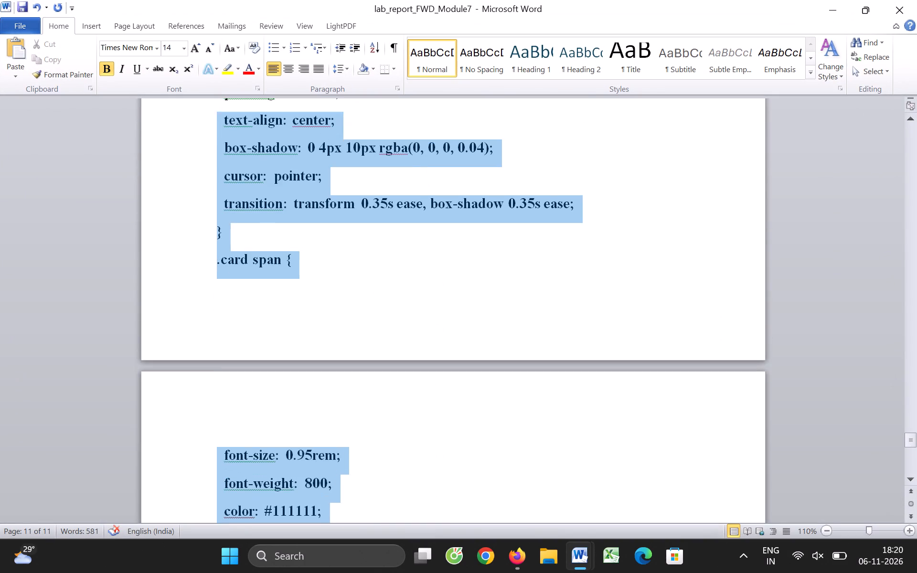
pyautogui.moveTo(217, 140); pyautogui.dragTo(211, 100)
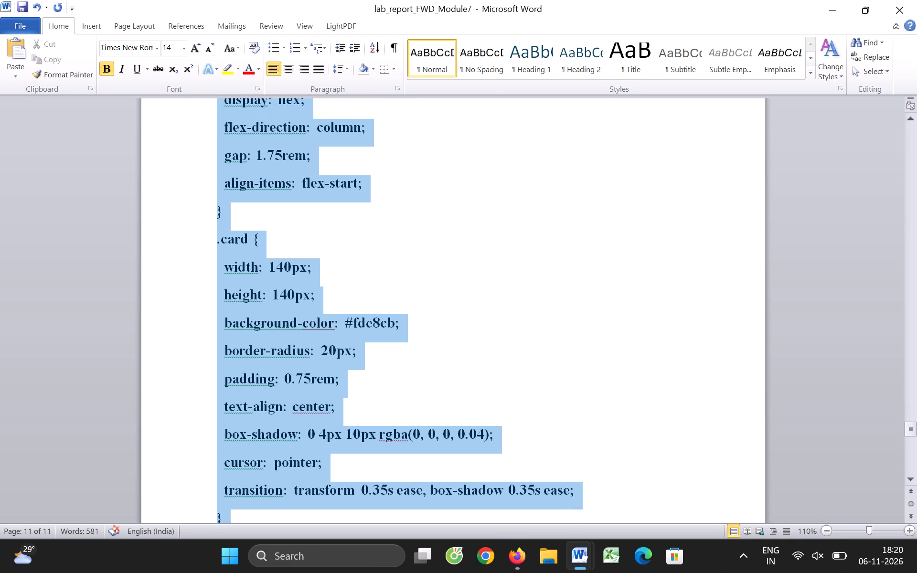
pyautogui.moveTo(211, 100); pyautogui.dragTo(219, 93)
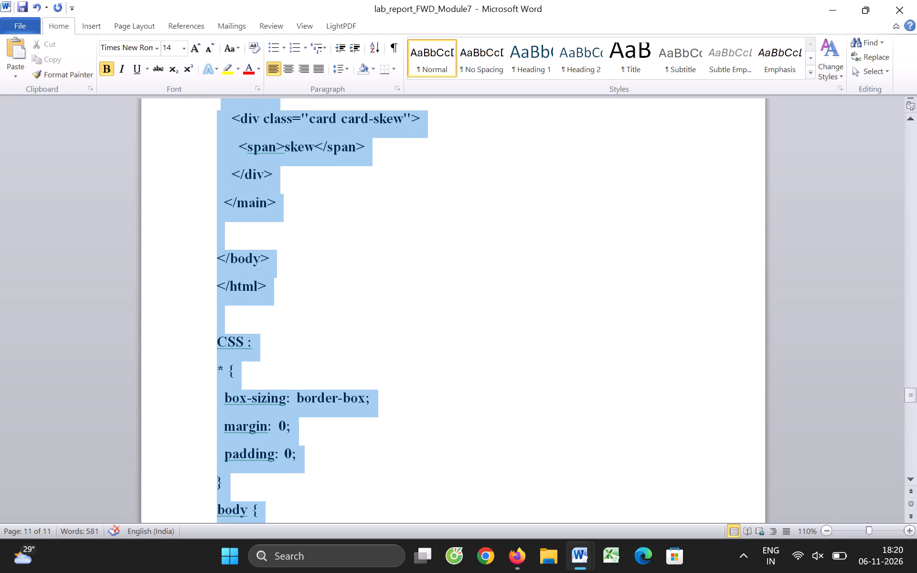
pyautogui.moveTo(219, 93); pyautogui.dragTo(219, 364)
pyautogui.hotkey('ctrl', 'x')
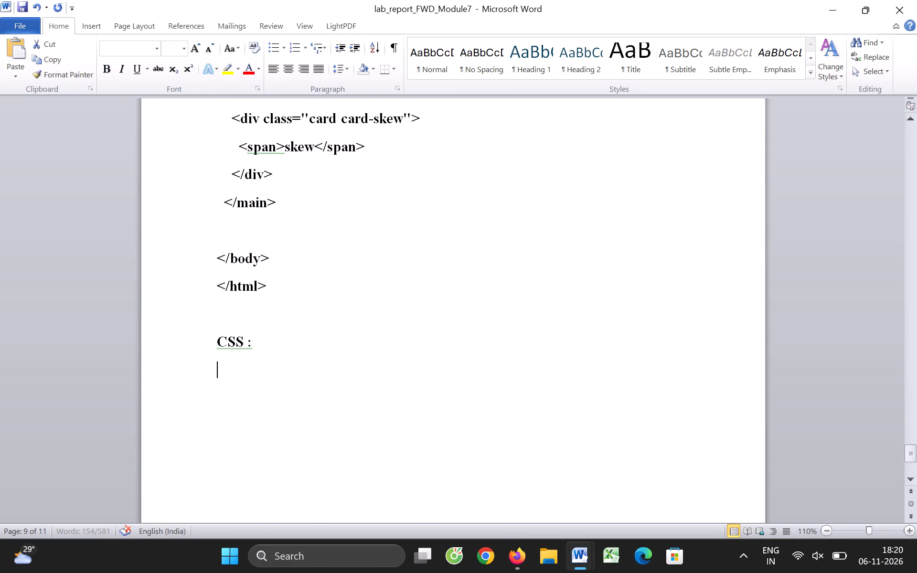
pyautogui.hotkey('ctrl', 'v')
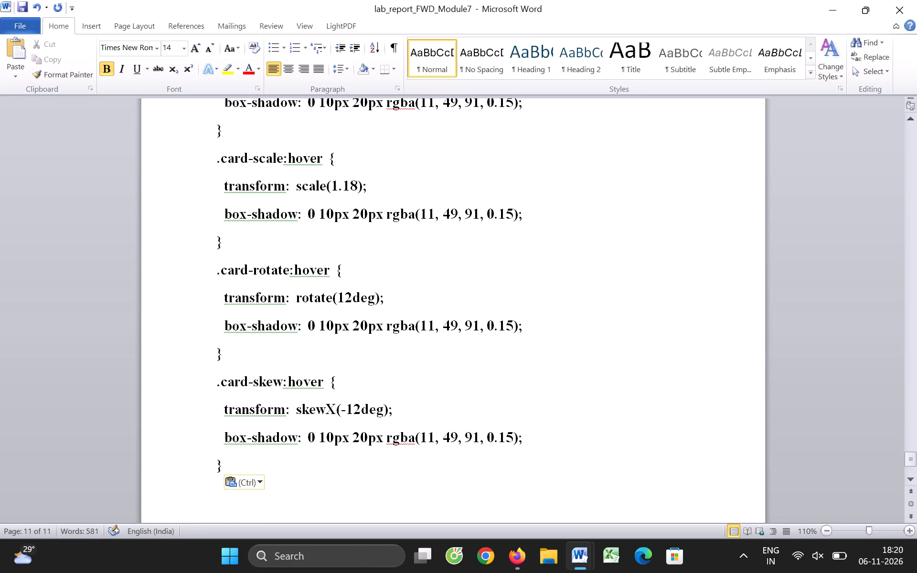
# Set the repasted CSS code's paste option to Keep Text Only.
pyautogui.click(262, 483)
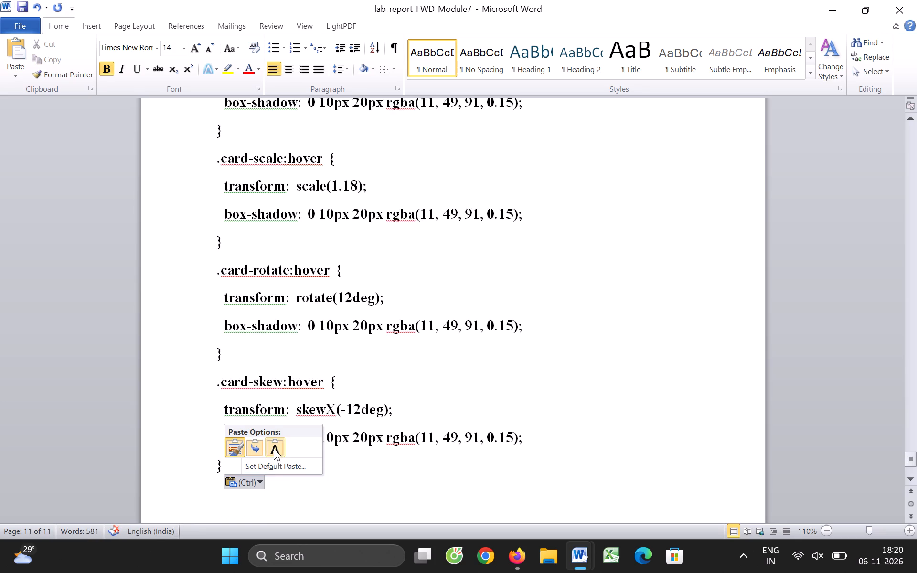
pyautogui.click(274, 448)
pyautogui.click(455, 412)
pyautogui.scroll(-1, 455, 412)
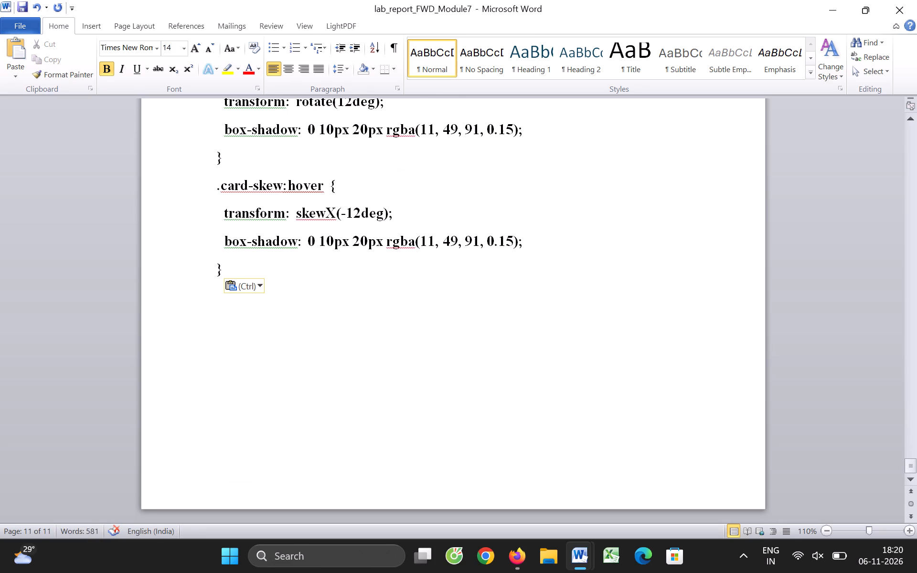
pyautogui.scroll(-1, 455, 412)
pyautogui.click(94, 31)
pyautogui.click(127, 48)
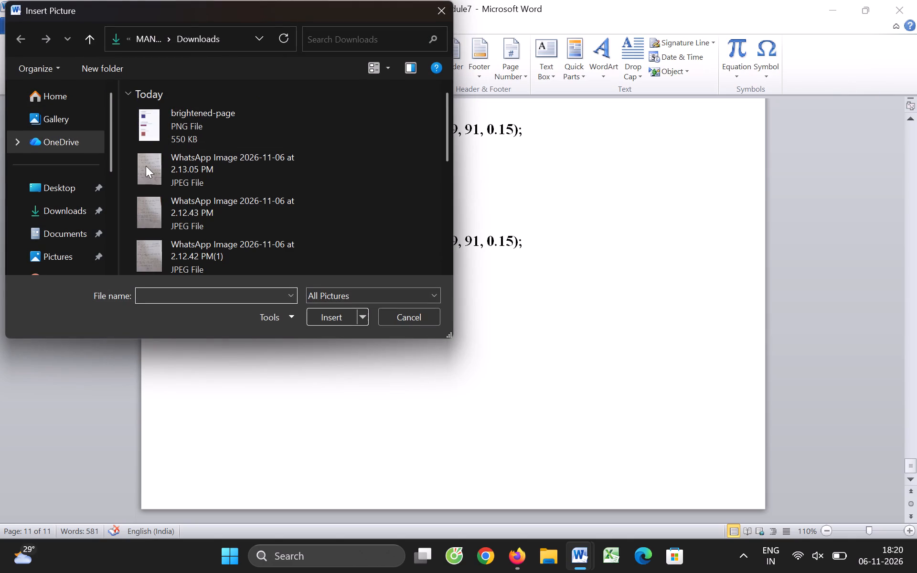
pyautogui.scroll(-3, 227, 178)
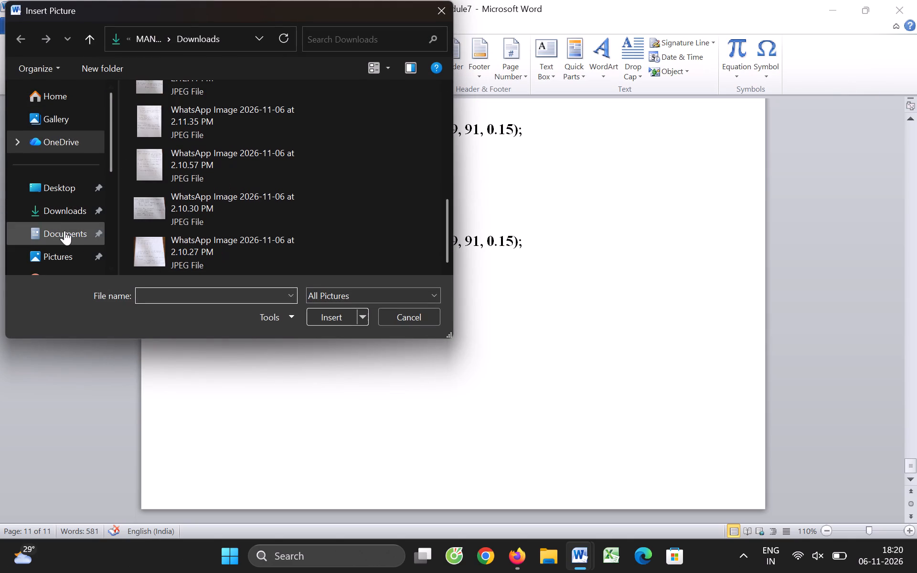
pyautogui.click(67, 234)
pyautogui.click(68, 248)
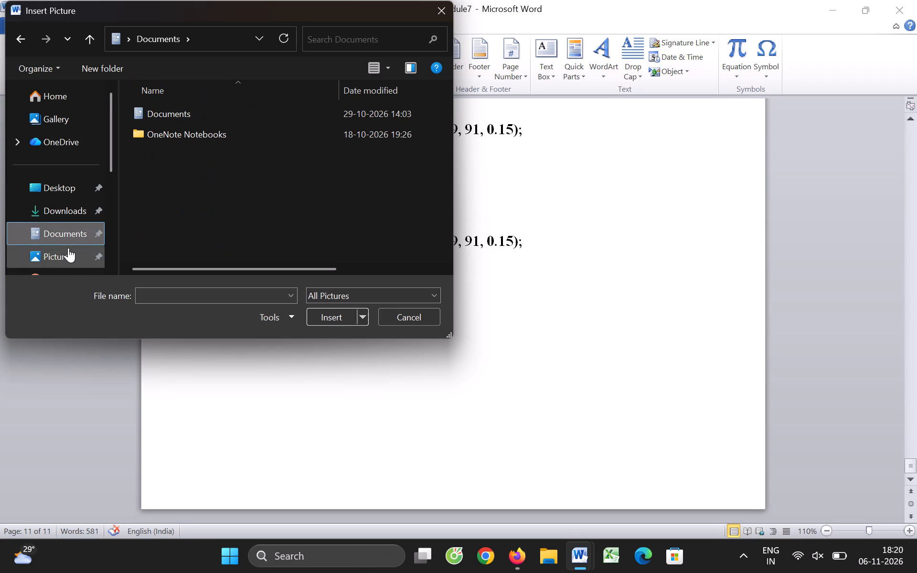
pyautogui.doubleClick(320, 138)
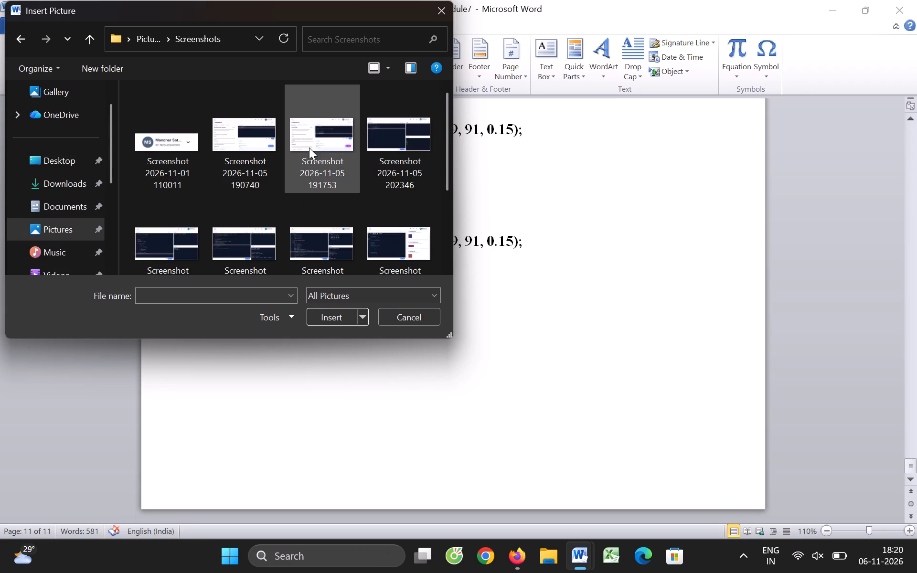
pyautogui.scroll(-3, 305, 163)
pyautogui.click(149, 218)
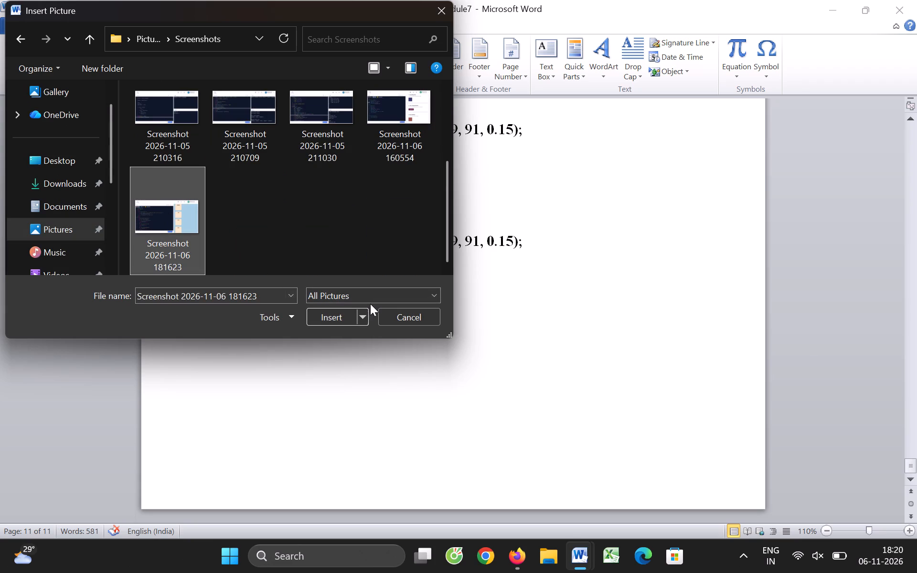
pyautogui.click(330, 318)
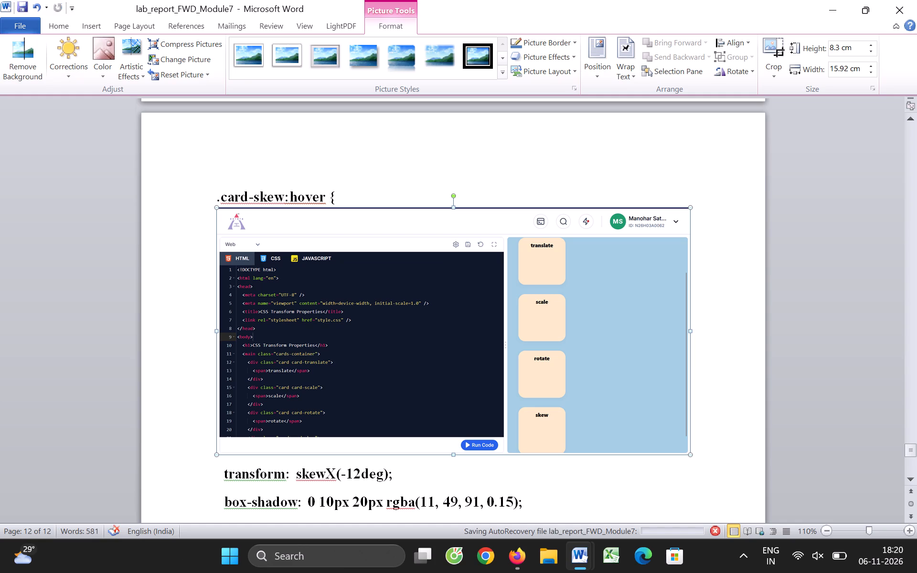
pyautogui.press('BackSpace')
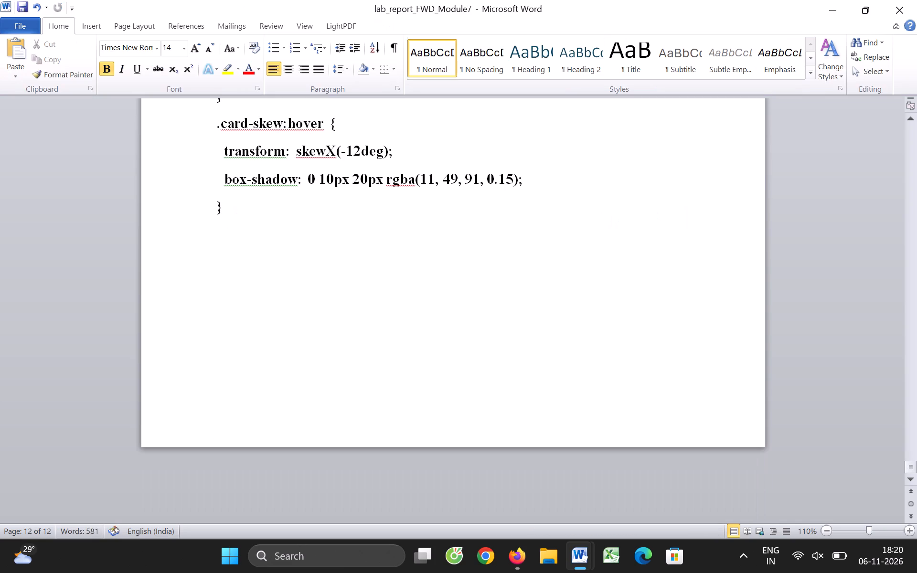
pyautogui.click(227, 216)
pyautogui.press('Return')
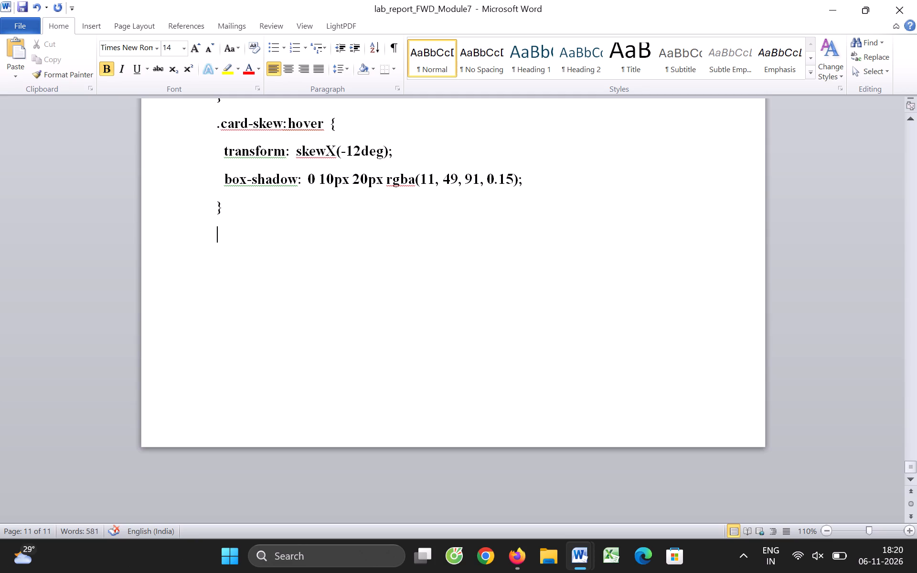
pyautogui.press('super+v')
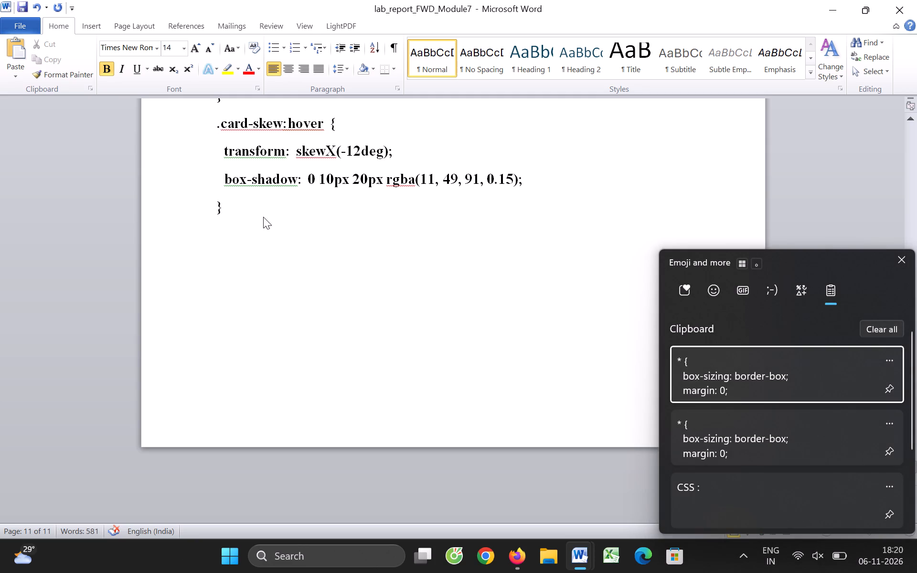
pyautogui.click(98, 21)
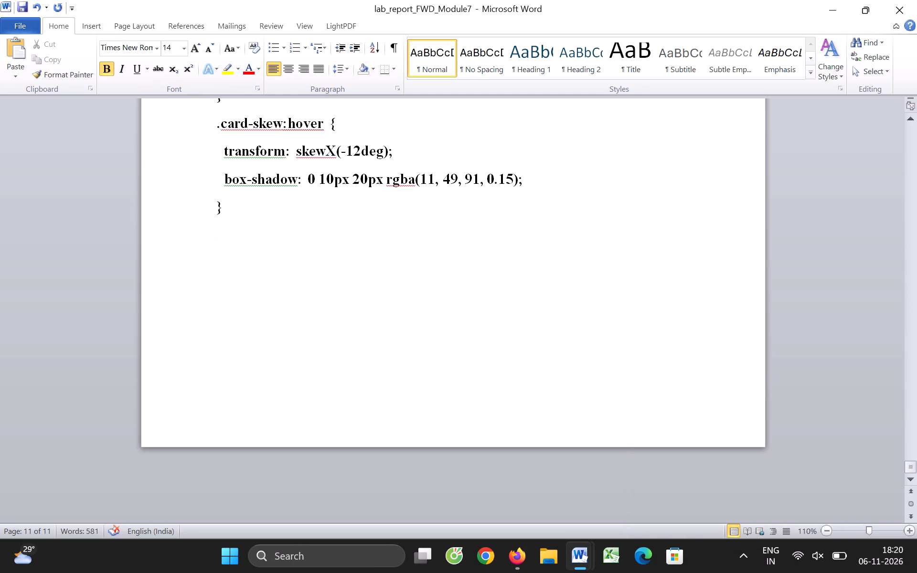
pyautogui.click(91, 22)
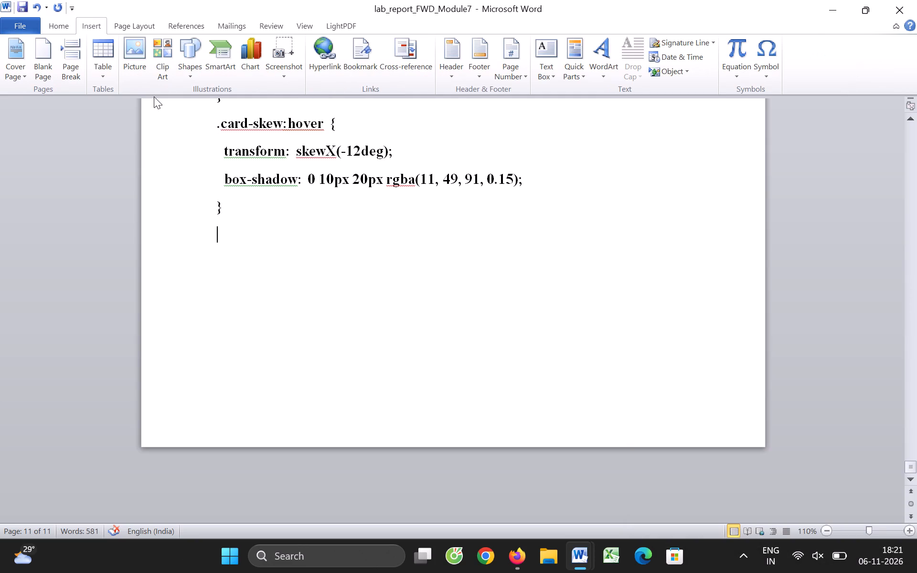
pyautogui.click(135, 70)
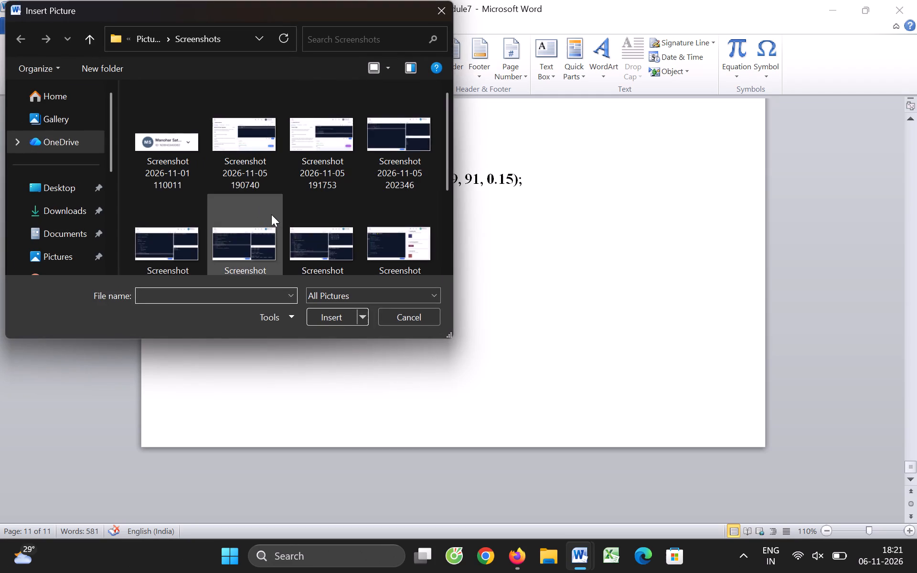
pyautogui.scroll(-2, 271, 214)
pyautogui.click(170, 223)
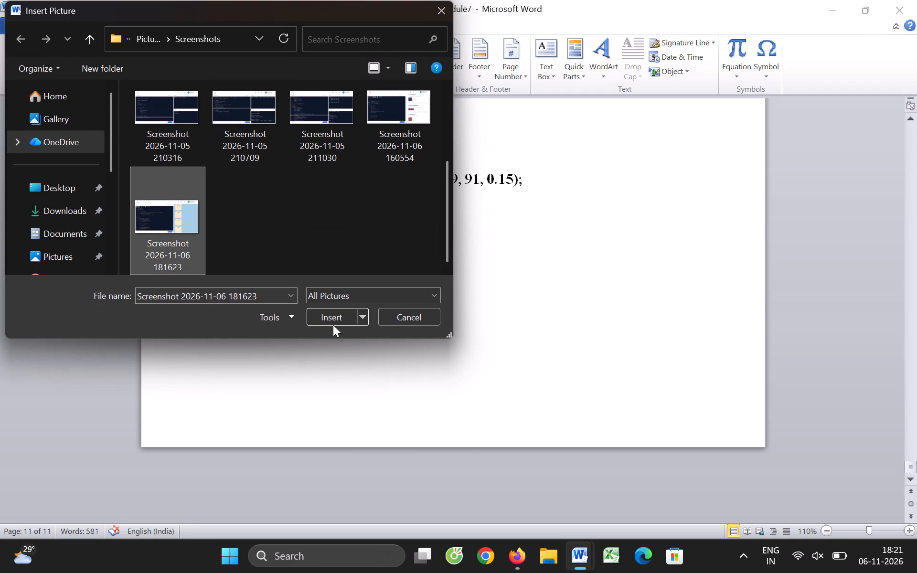
pyautogui.click(330, 319)
pyautogui.scroll(-1, 330, 319)
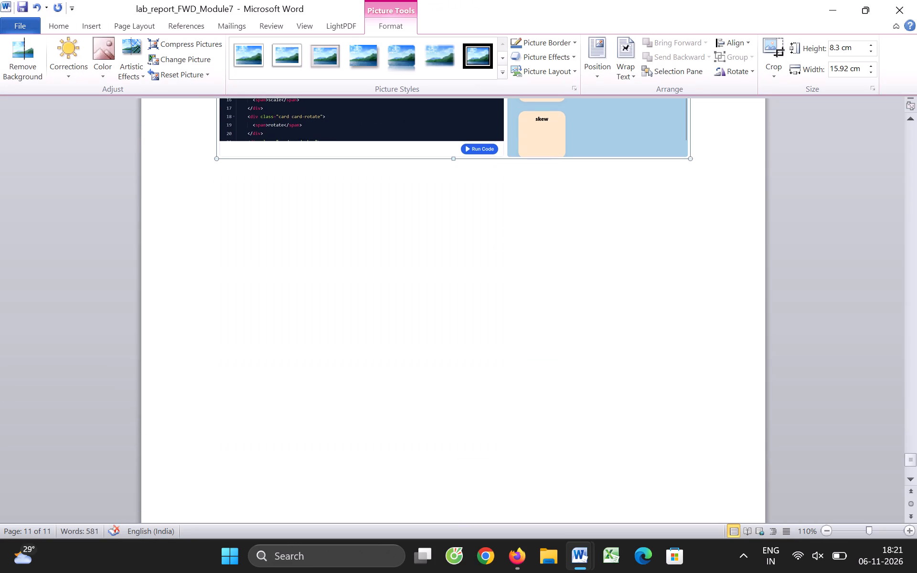
pyautogui.scroll(2, 330, 319)
pyautogui.scroll(-1, 330, 319)
pyautogui.scroll(1, 330, 319)
pyautogui.click(330, 319)
pyautogui.click(330, 319)
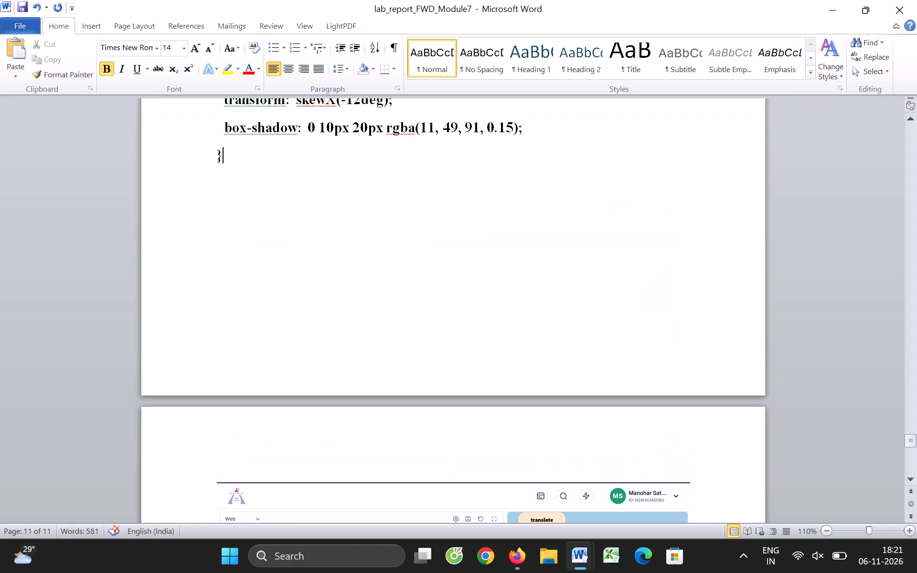
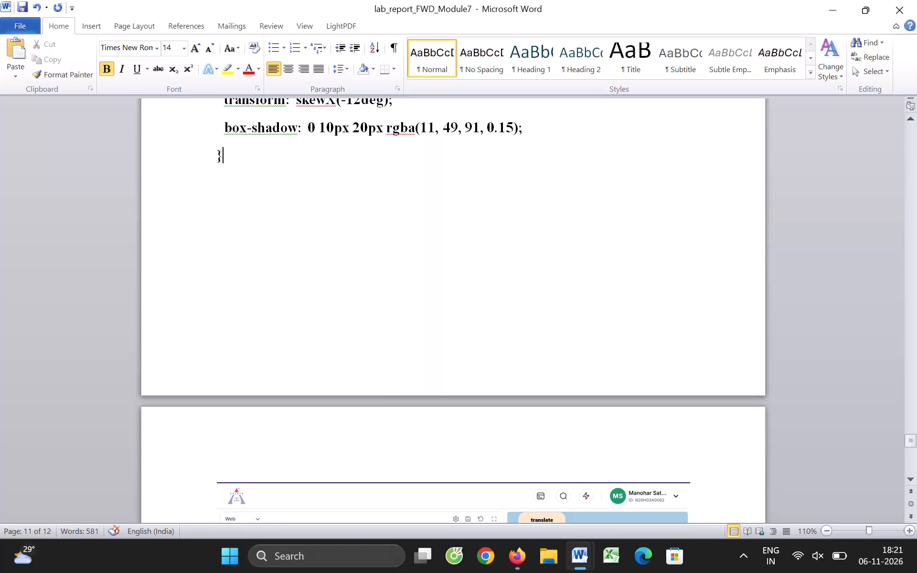
# Enlarge the inserted CSS Transform Properties output screenshot slightly from its corner, keeping its proportions.
pyautogui.scroll(-2, 330, 318)
pyautogui.click(330, 318)
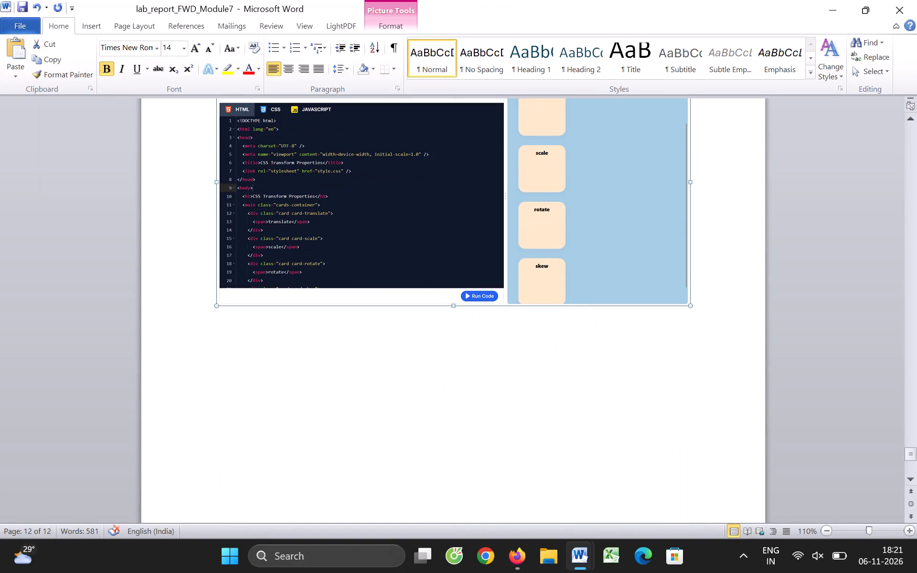
pyautogui.scroll(1, 354, 247)
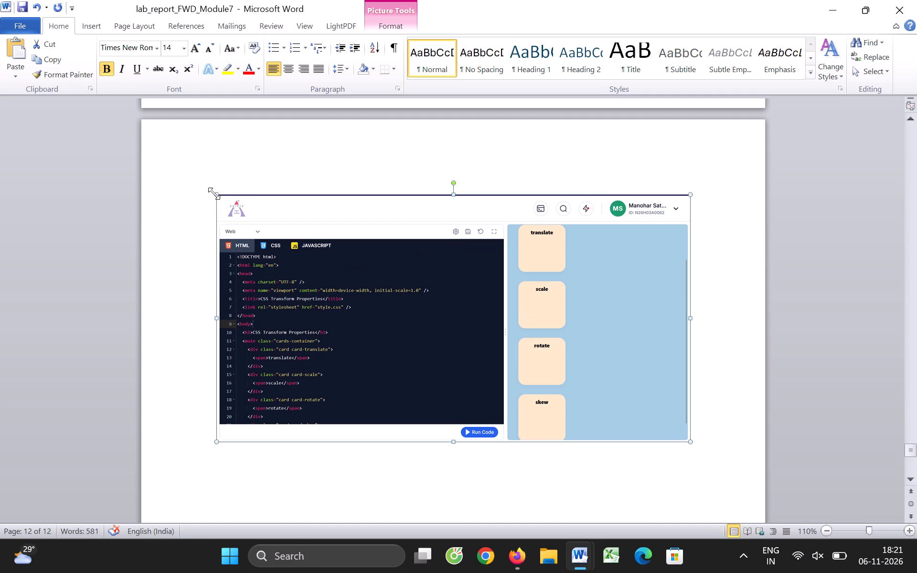
pyautogui.moveTo(214, 193); pyautogui.dragTo(202, 172)
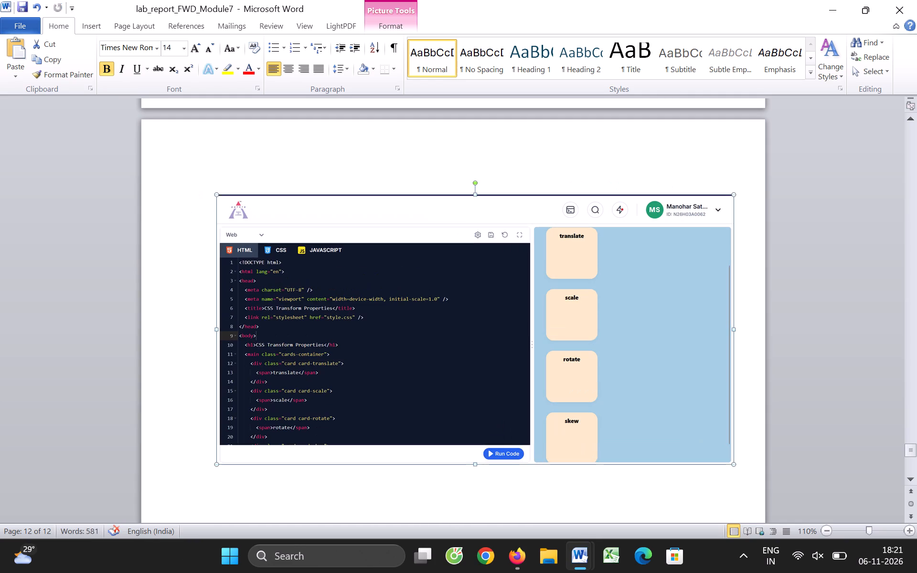
pyautogui.click(406, 195)
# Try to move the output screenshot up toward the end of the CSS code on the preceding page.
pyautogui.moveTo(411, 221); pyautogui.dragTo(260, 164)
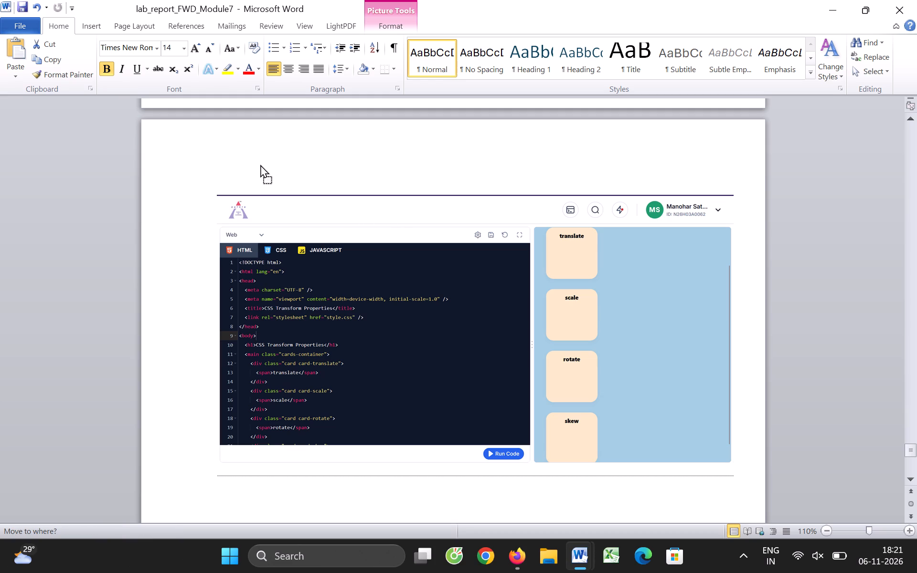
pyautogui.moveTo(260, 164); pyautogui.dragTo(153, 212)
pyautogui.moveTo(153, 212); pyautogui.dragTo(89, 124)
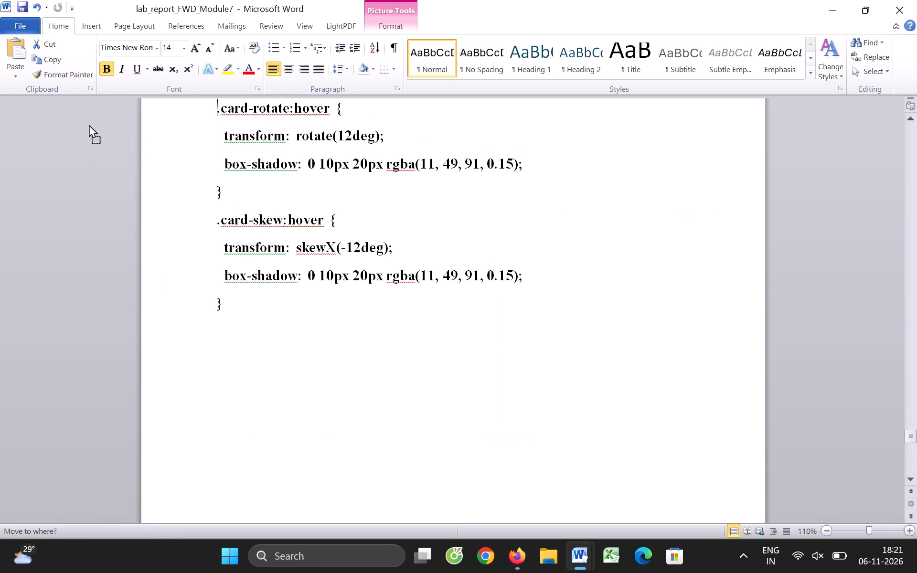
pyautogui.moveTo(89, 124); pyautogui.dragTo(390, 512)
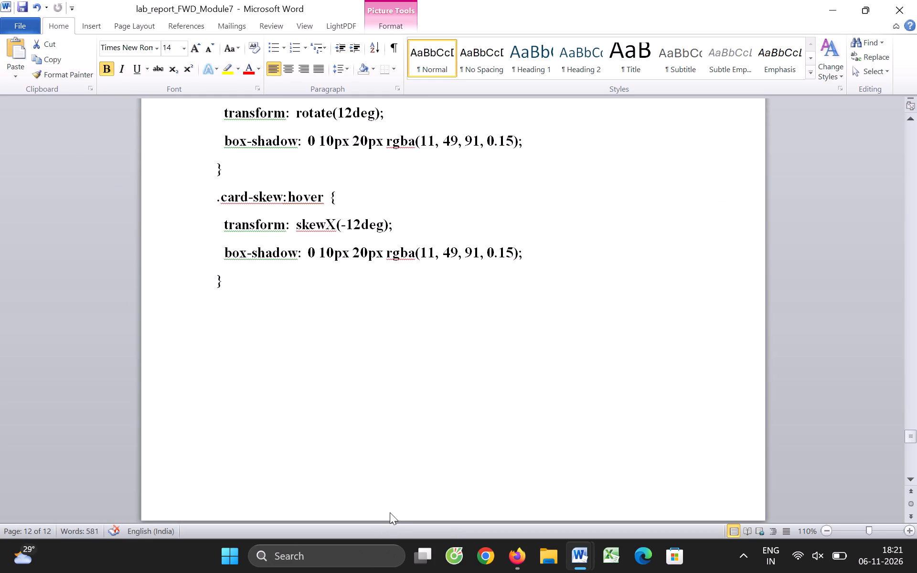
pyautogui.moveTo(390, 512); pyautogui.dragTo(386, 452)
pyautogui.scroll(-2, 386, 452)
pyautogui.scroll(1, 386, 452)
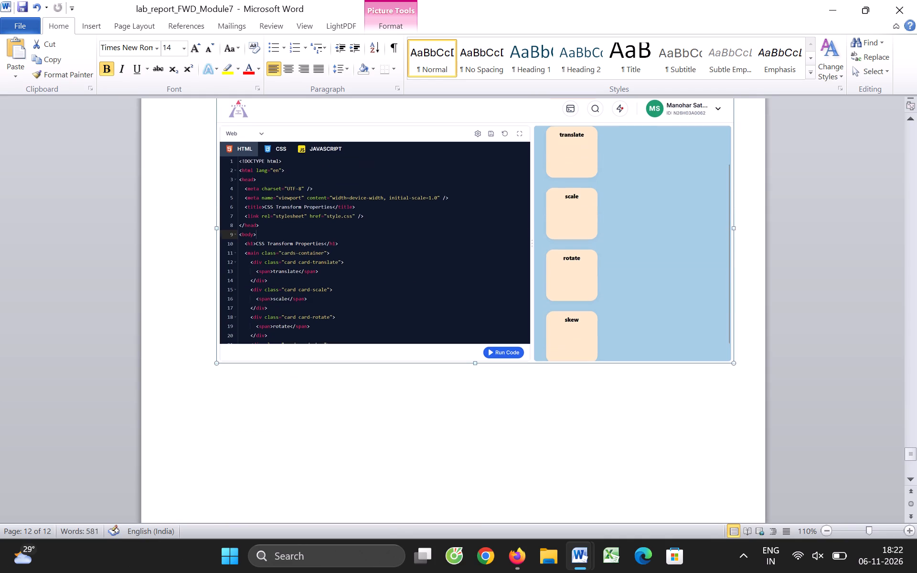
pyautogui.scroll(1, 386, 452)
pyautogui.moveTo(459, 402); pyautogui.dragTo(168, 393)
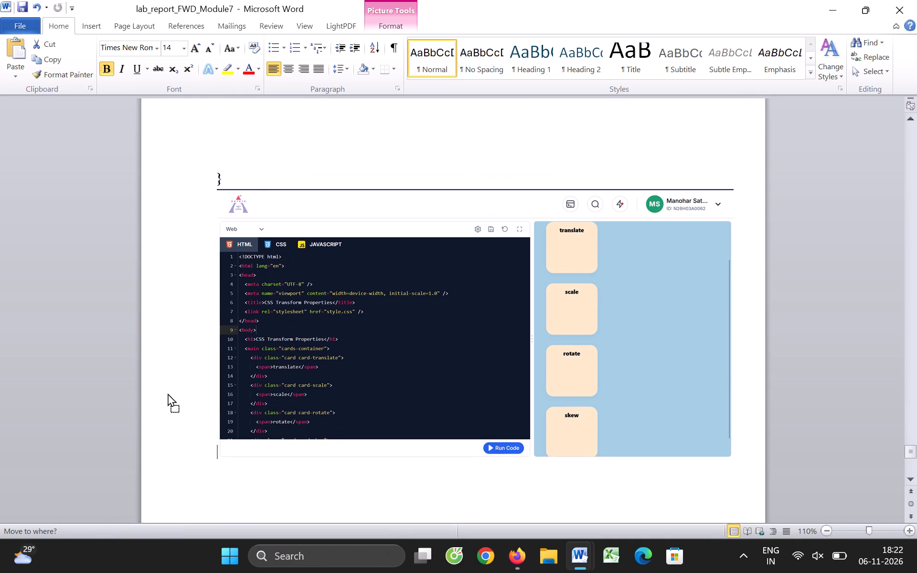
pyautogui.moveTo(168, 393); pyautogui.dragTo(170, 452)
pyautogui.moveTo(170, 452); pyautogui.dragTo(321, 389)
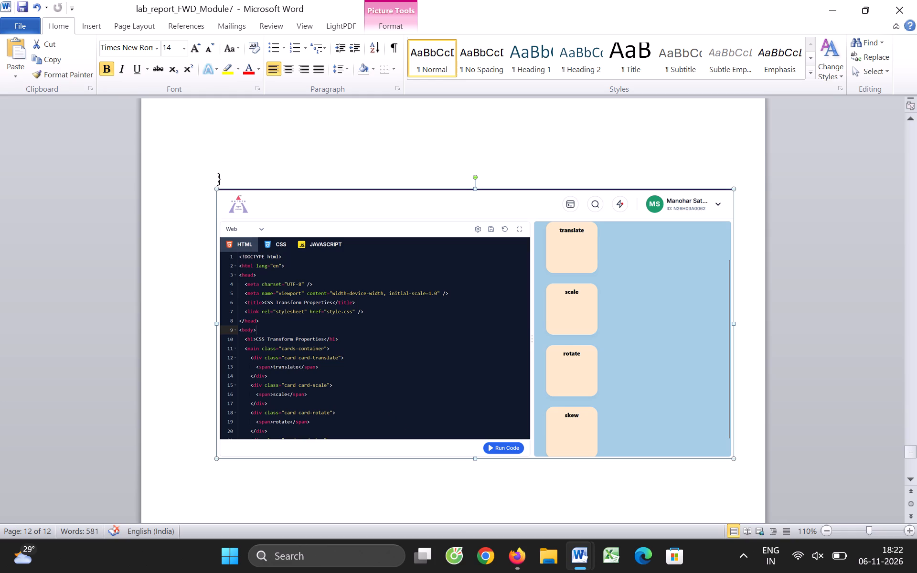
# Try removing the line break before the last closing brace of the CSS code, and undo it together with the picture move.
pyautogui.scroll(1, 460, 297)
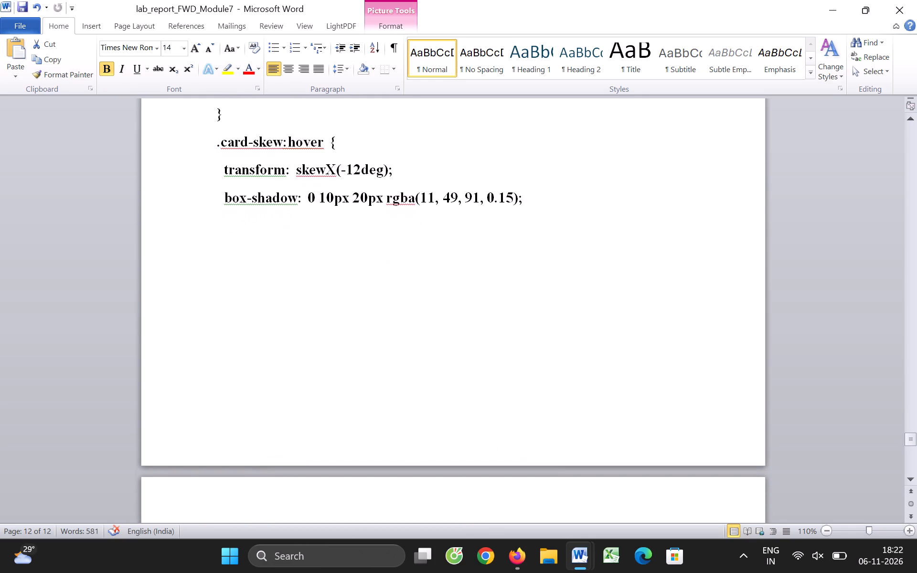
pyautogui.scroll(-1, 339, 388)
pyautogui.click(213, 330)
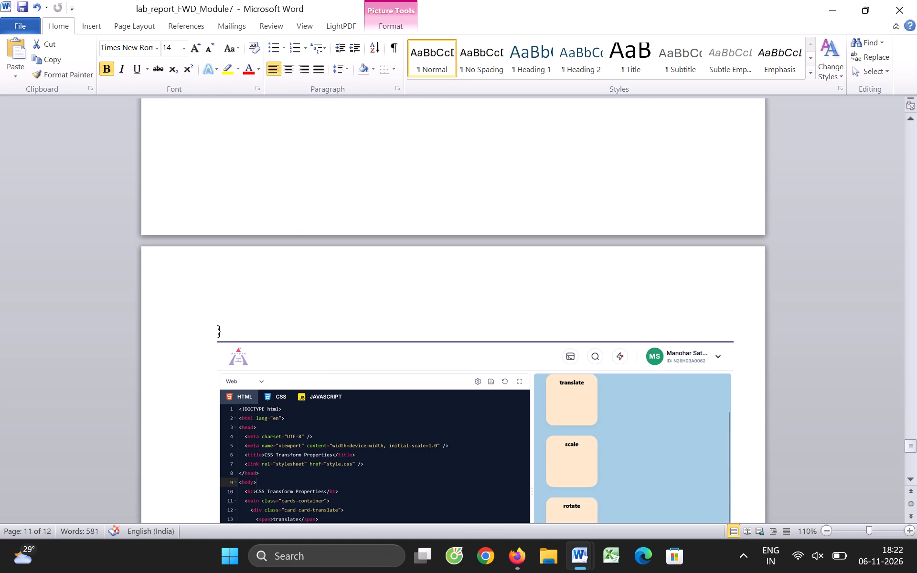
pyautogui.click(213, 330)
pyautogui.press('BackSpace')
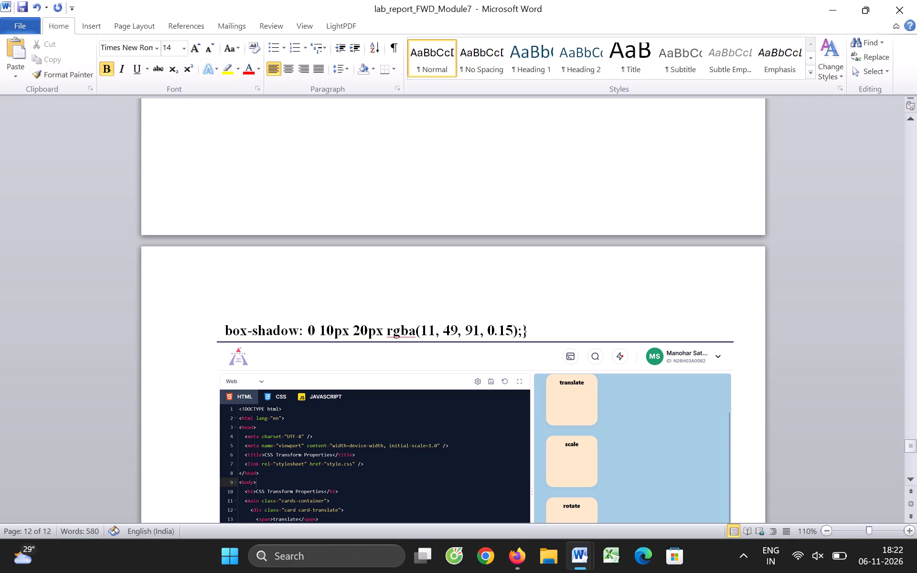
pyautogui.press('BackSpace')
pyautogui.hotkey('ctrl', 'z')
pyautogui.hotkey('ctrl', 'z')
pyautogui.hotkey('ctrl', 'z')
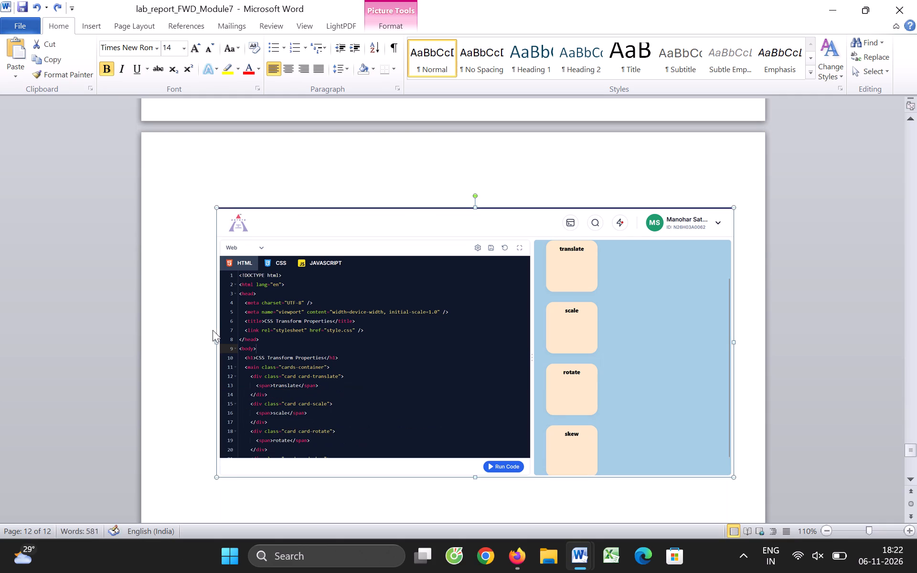
# Check the placement of the output screenshot relative to the end of the CSS code.
pyautogui.scroll(1, 213, 330)
pyautogui.scroll(-1, 213, 330)
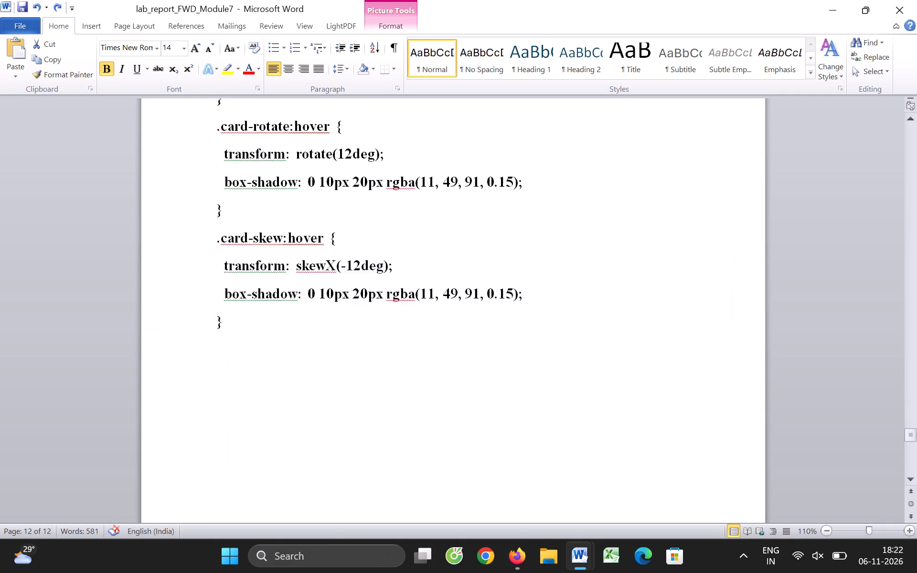
pyautogui.scroll(-2, 213, 330)
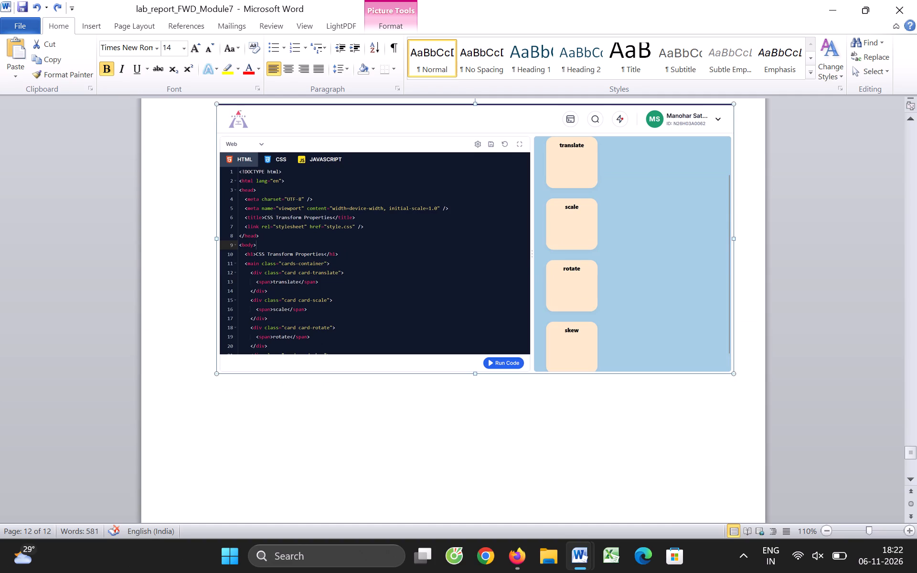
pyautogui.scroll(3, 342, 276)
pyautogui.keyDown('ctrl'); pyautogui.scroll(-1, 342, 276); pyautogui.keyUp('ctrl')
pyautogui.keyDown('ctrl'); pyautogui.scroll(1, 342, 276); pyautogui.keyUp('ctrl')
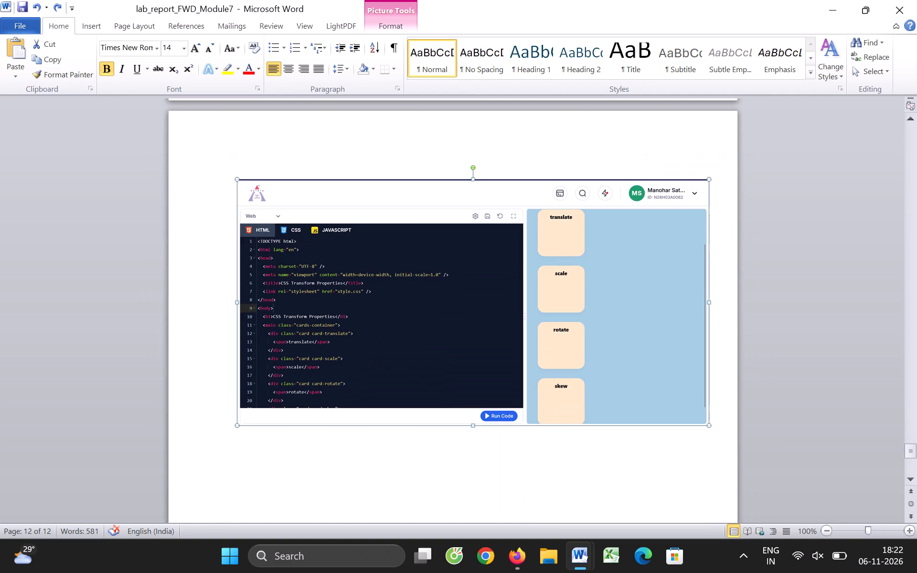
# Review the whole report from the cover page and certificate through both experiments to the final output screenshot.
pyautogui.scroll(16, 342, 276)
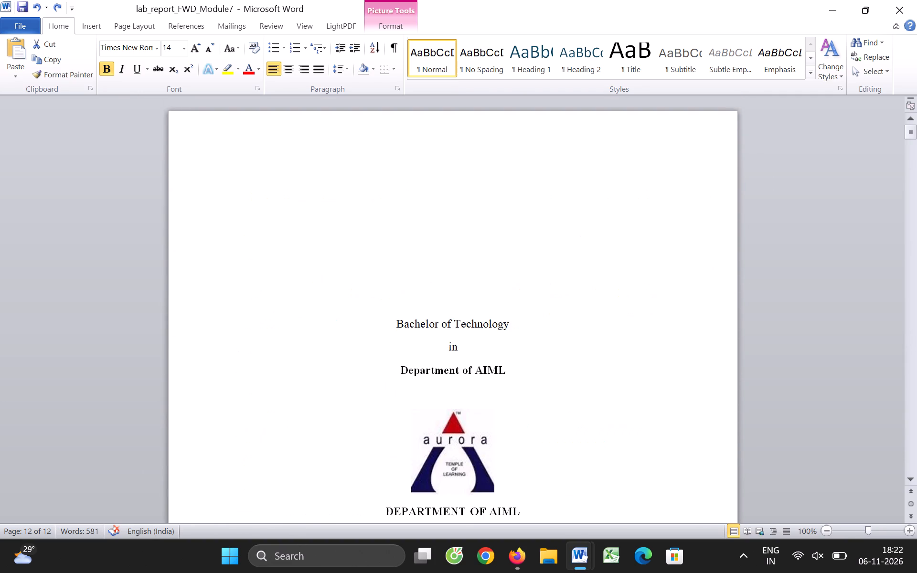
pyautogui.scroll(-4, 342, 276)
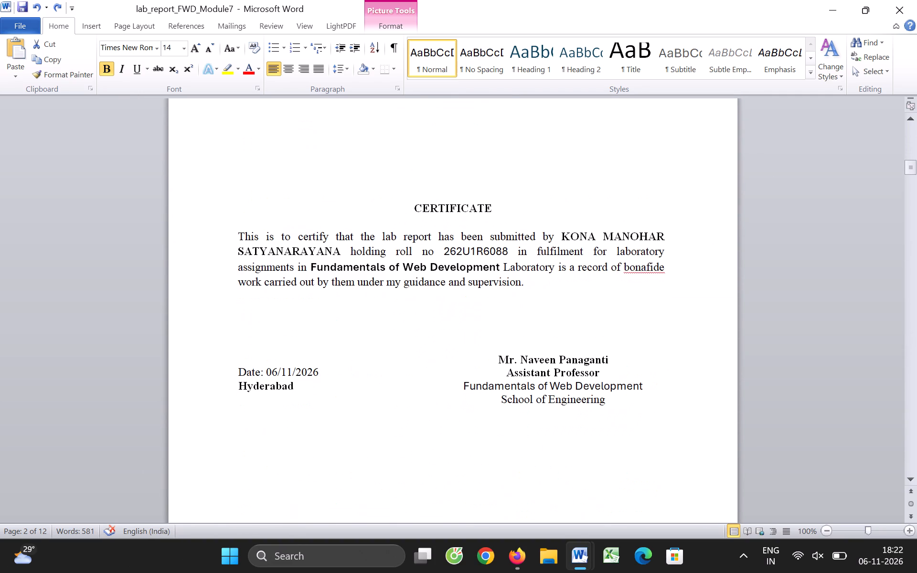
pyautogui.scroll(-2, 342, 276)
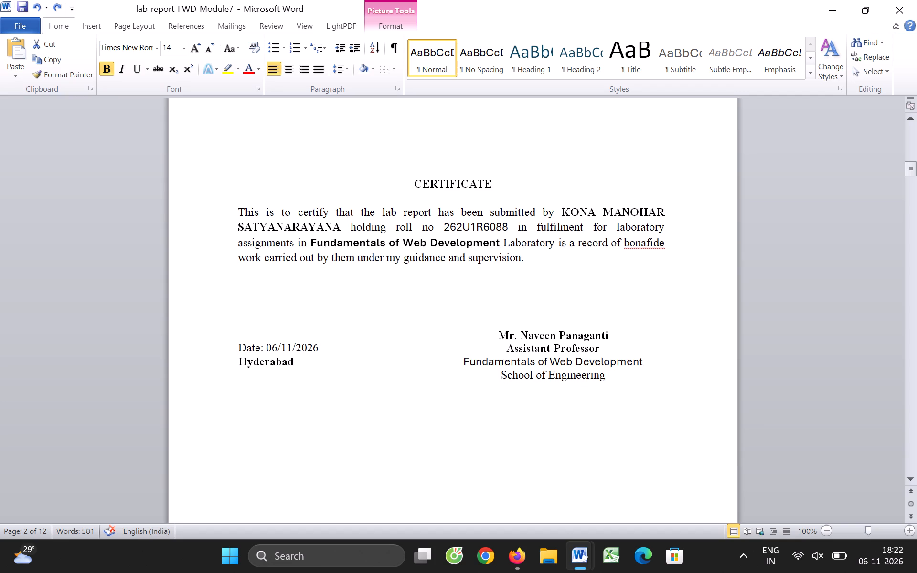
pyautogui.scroll(-7, 342, 276)
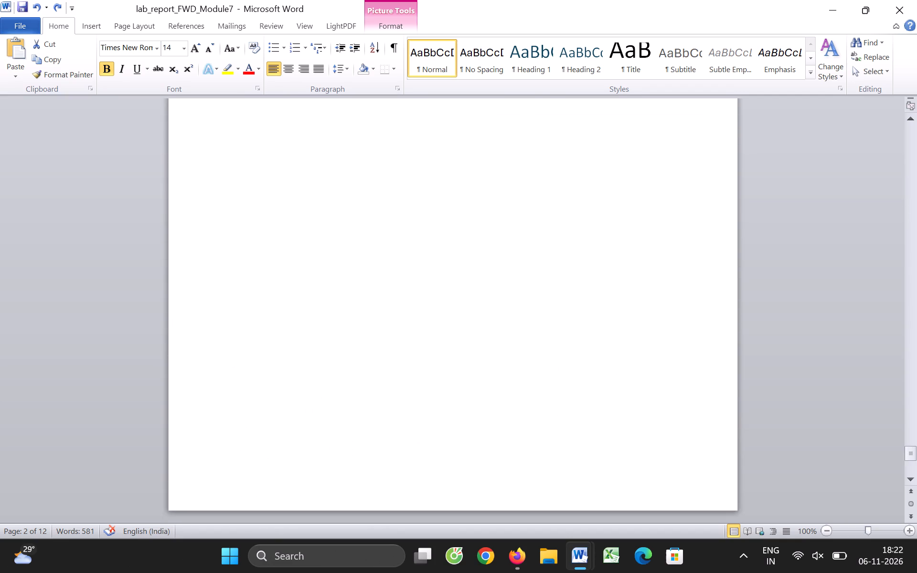
pyautogui.scroll(-1, 342, 276)
pyautogui.scroll(6, 342, 276)
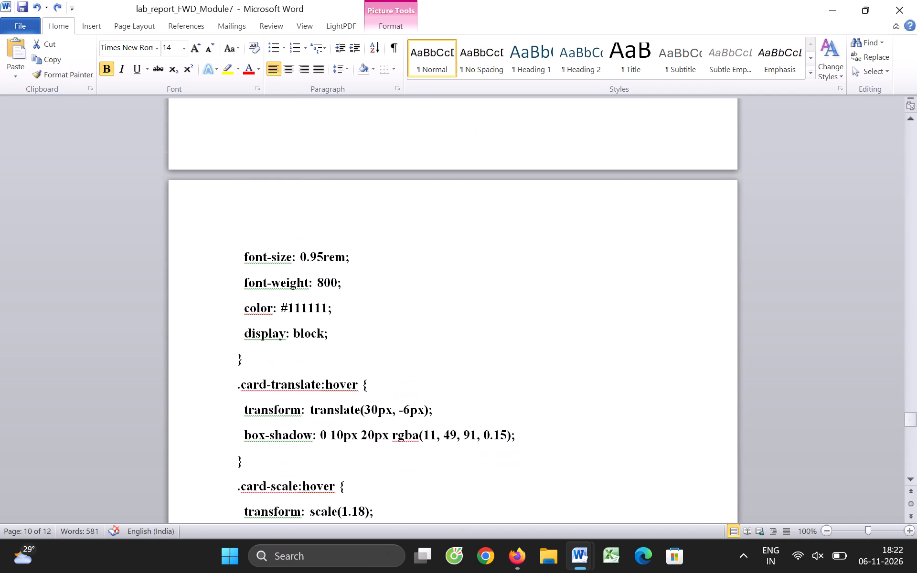
pyautogui.scroll(18, 342, 276)
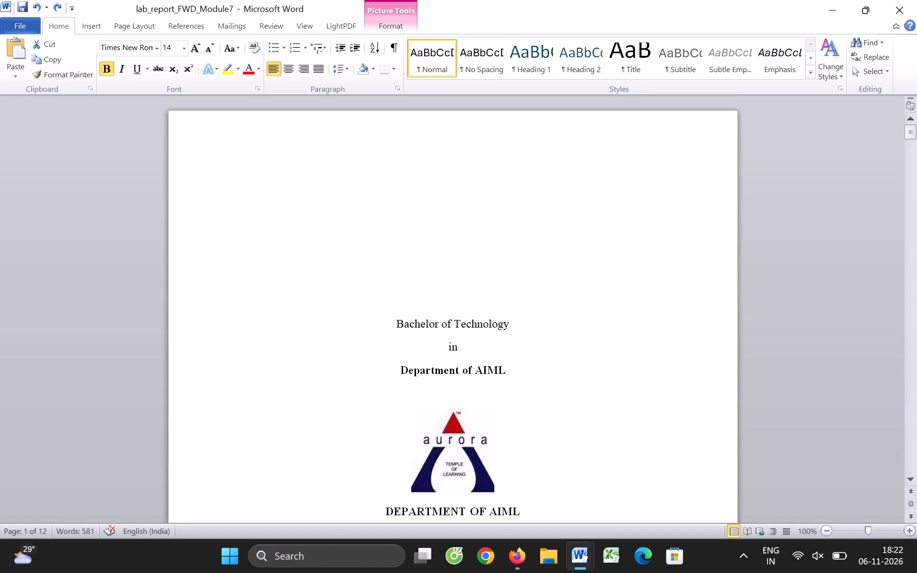
pyautogui.scroll(-2, 342, 276)
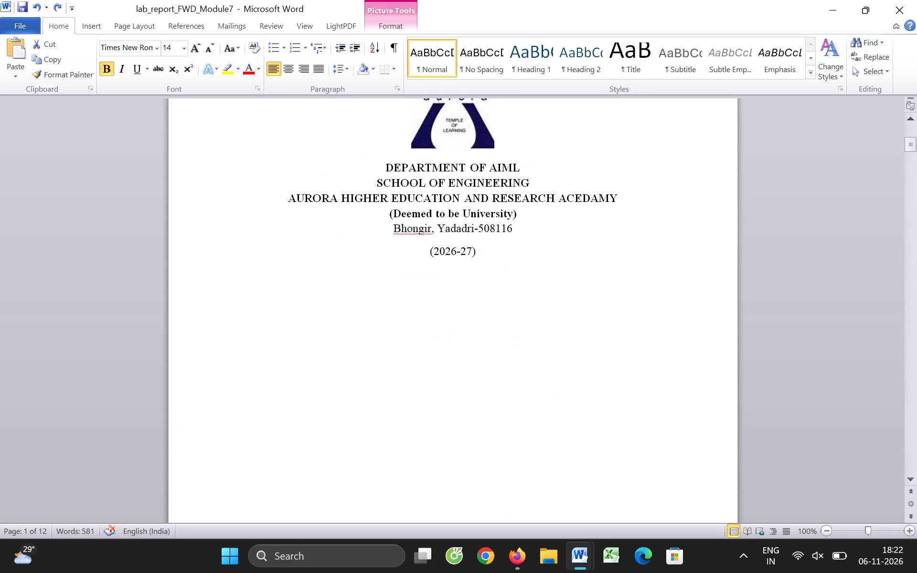
pyautogui.rightClick(342, 276)
pyautogui.click(342, 276)
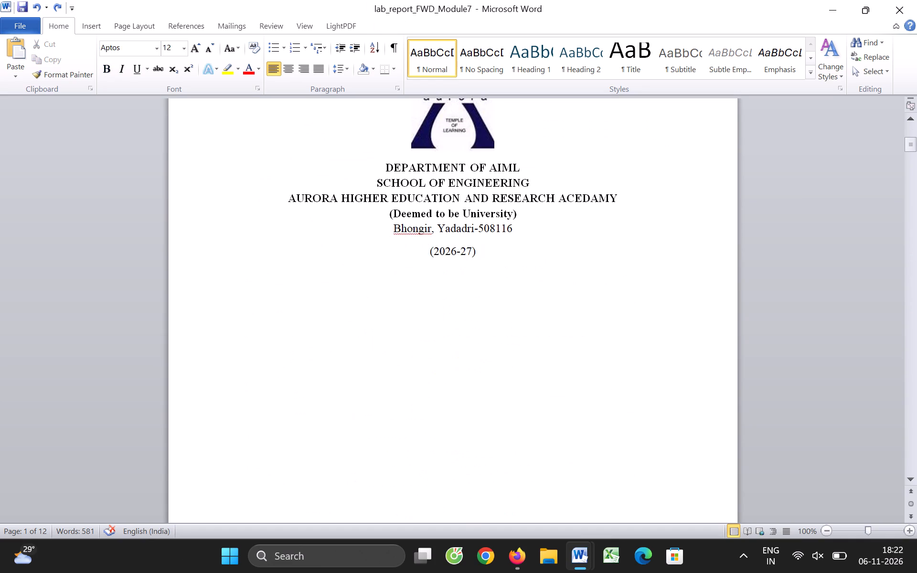
pyautogui.click(415, 309)
pyautogui.scroll(-2, 415, 309)
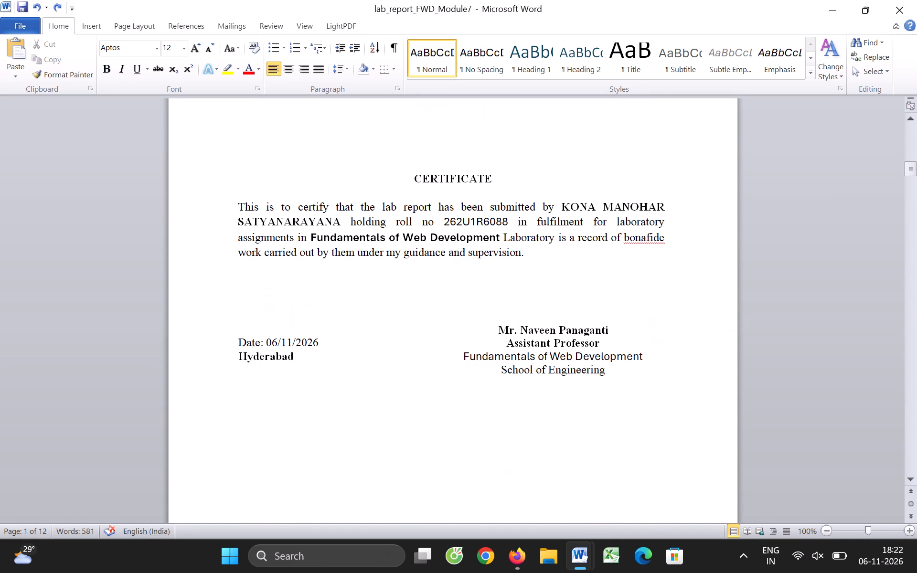
pyautogui.click(415, 309)
pyautogui.scroll(-3, 415, 309)
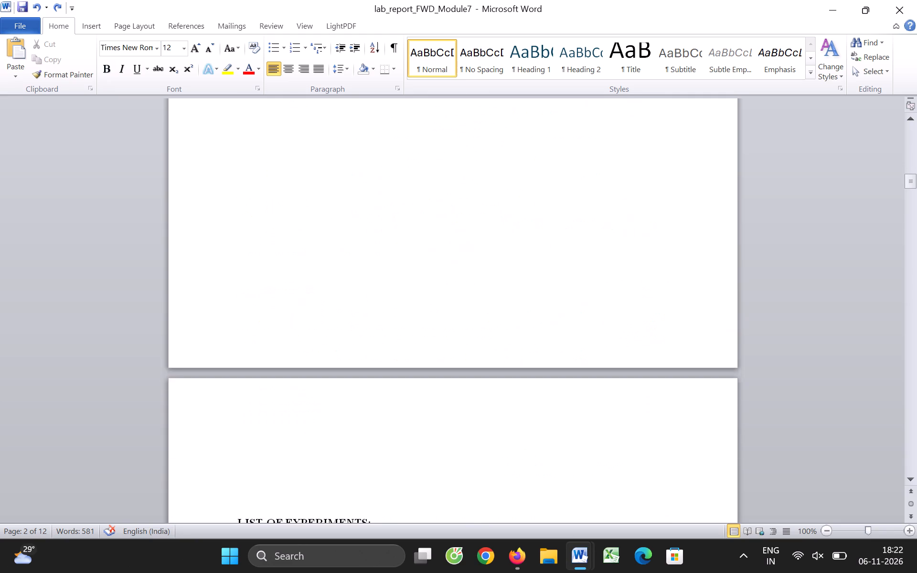
pyautogui.scroll(-3, 415, 309)
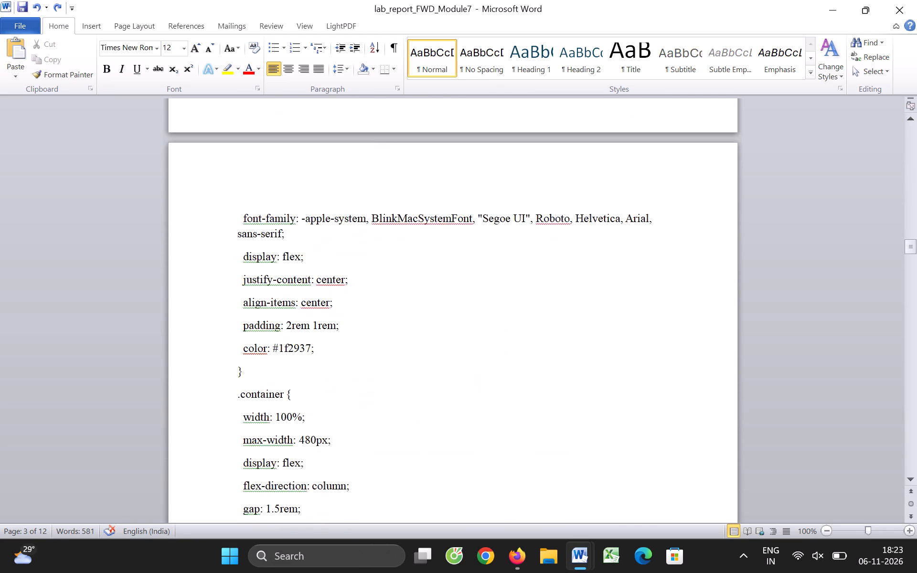
pyautogui.scroll(-4, 415, 309)
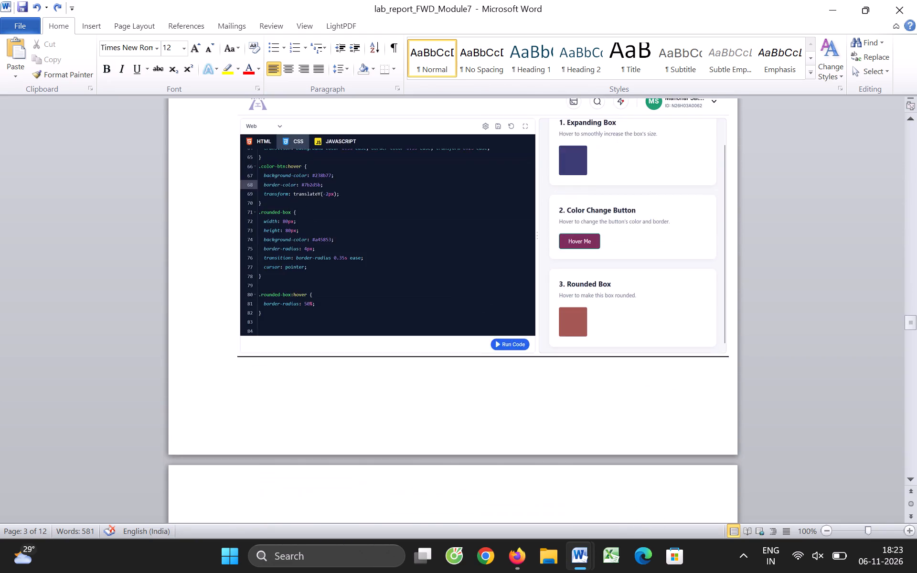
pyautogui.scroll(-7, 415, 309)
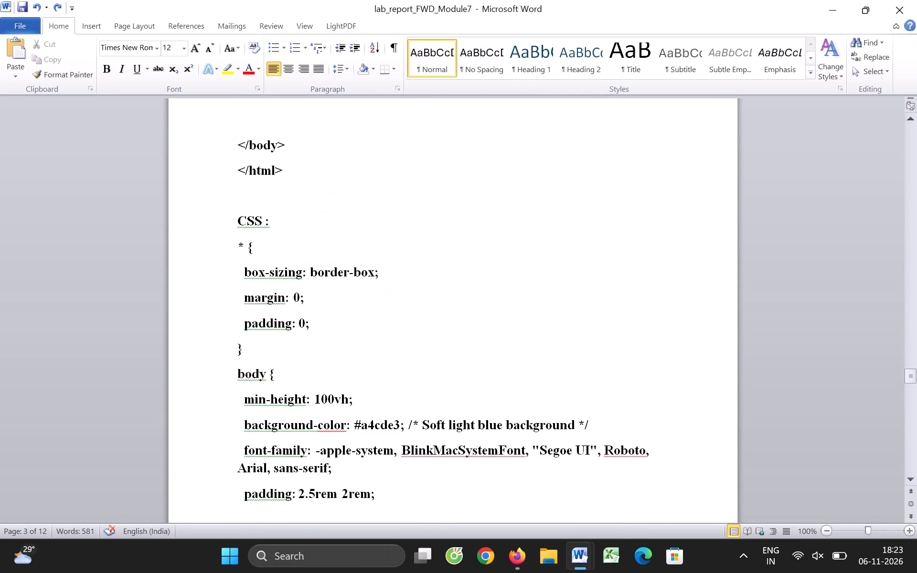
pyautogui.scroll(-6, 415, 309)
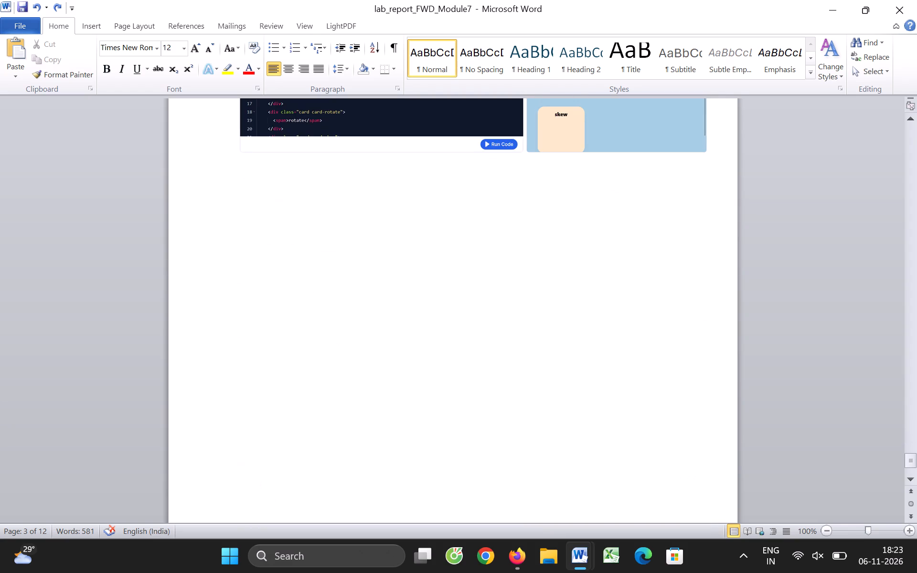
pyautogui.scroll(2, 415, 309)
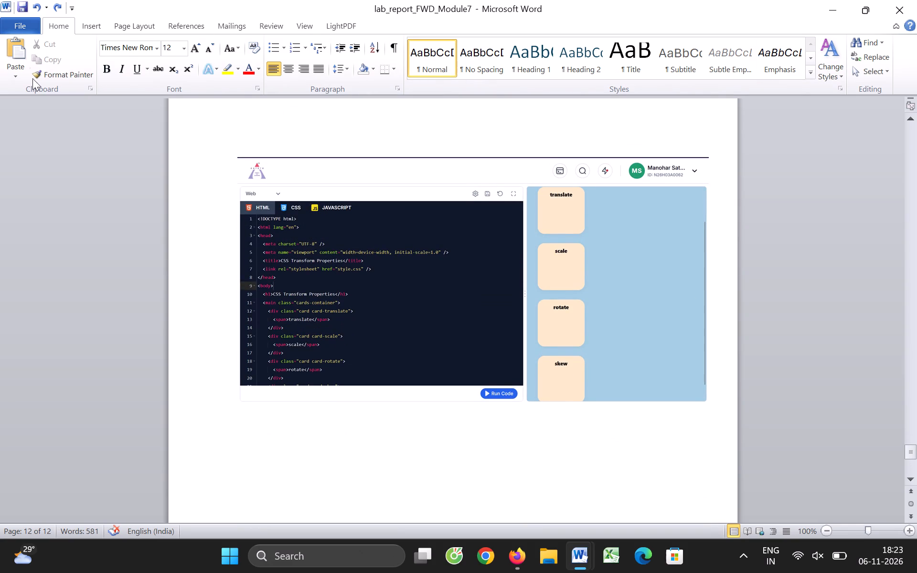
# Save a PDF copy of the report in Downloads, named "lab_report_FWD_Module7 ................" with sixteen trailing periods.
pyautogui.click(21, 28)
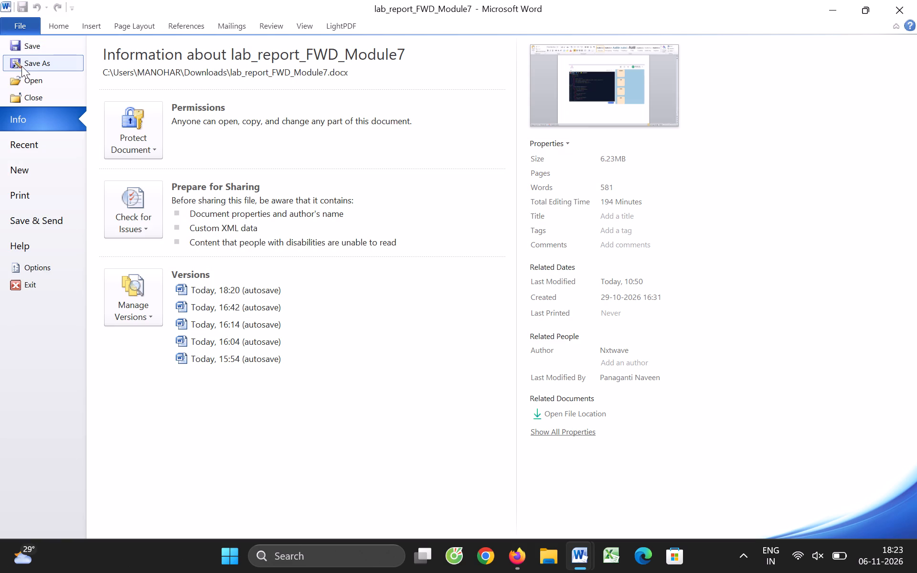
pyautogui.click(21, 66)
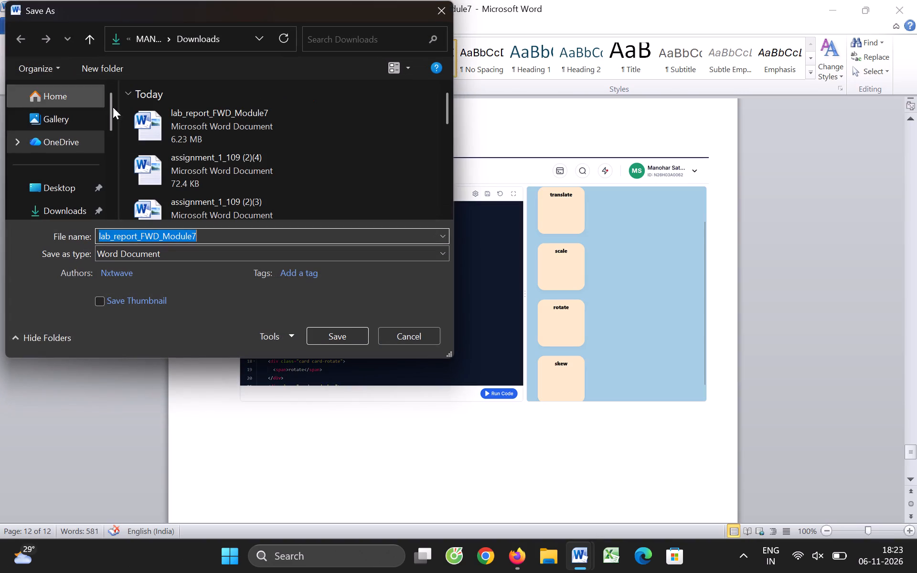
pyautogui.click(203, 236)
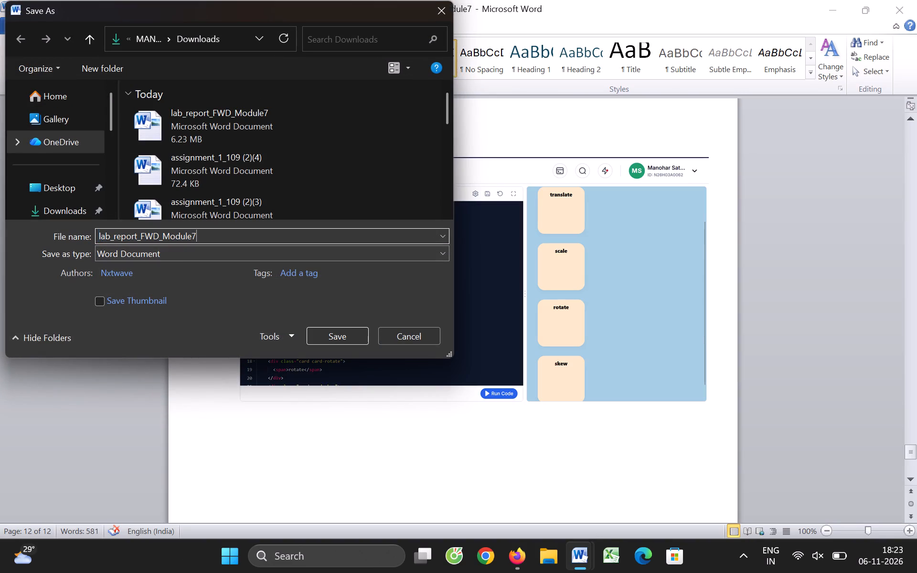
pyautogui.press('space')
pyautogui.press('.')
pyautogui.press('.')
pyautogui.press('.')
pyautogui.press('.')
pyautogui.press('.')
pyautogui.press('.')
pyautogui.press('.')
pyautogui.press('.')
pyautogui.press('.')
pyautogui.press('.')
pyautogui.press('.')
pyautogui.press('.')
pyautogui.press('.')
pyautogui.press('.')
pyautogui.press('.')
pyautogui.press('.')
pyautogui.click(222, 248)
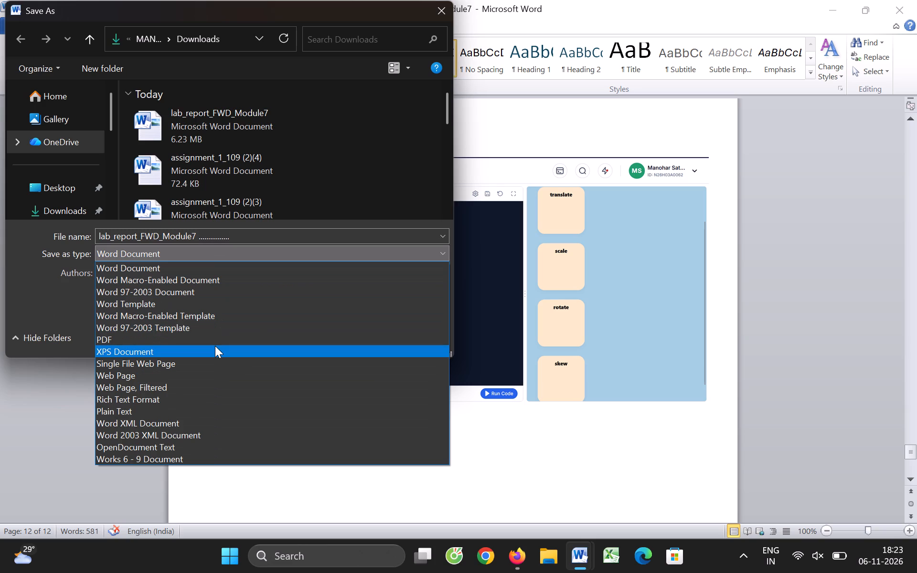
pyautogui.click(215, 340)
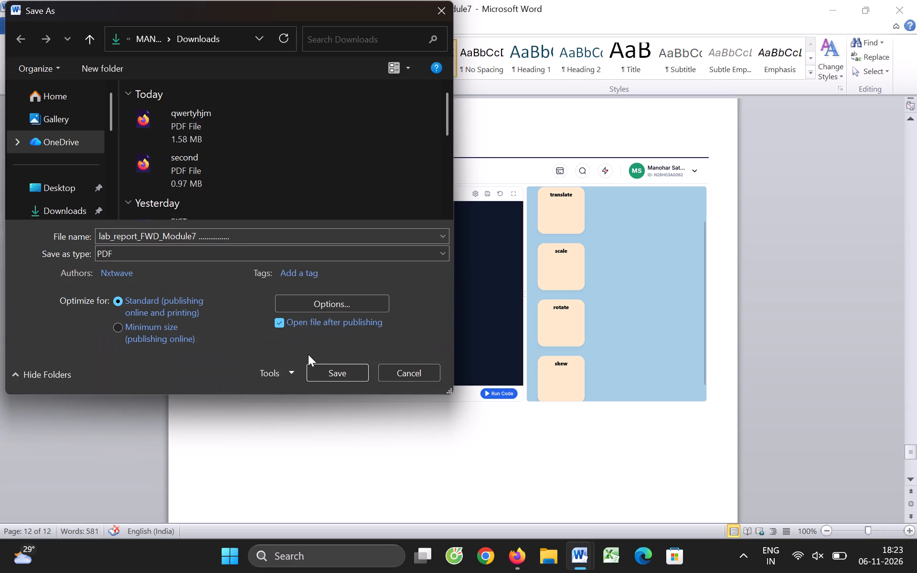
pyautogui.click(323, 369)
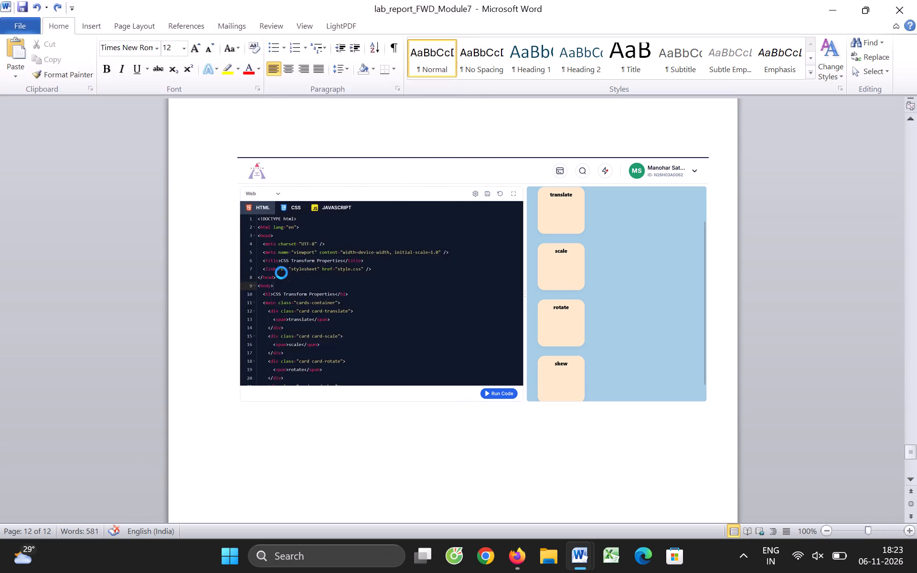
# Review the exported PDF in Firefox from the cover page through the certificate and experiments to the final output screenshot.
pyautogui.scroll(-4, 416, 302)
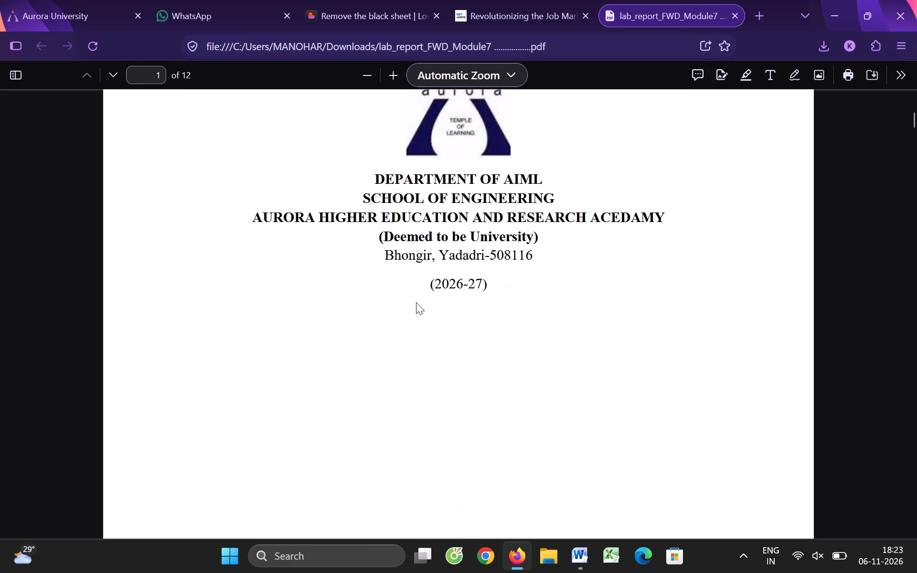
pyautogui.scroll(-4, 416, 302)
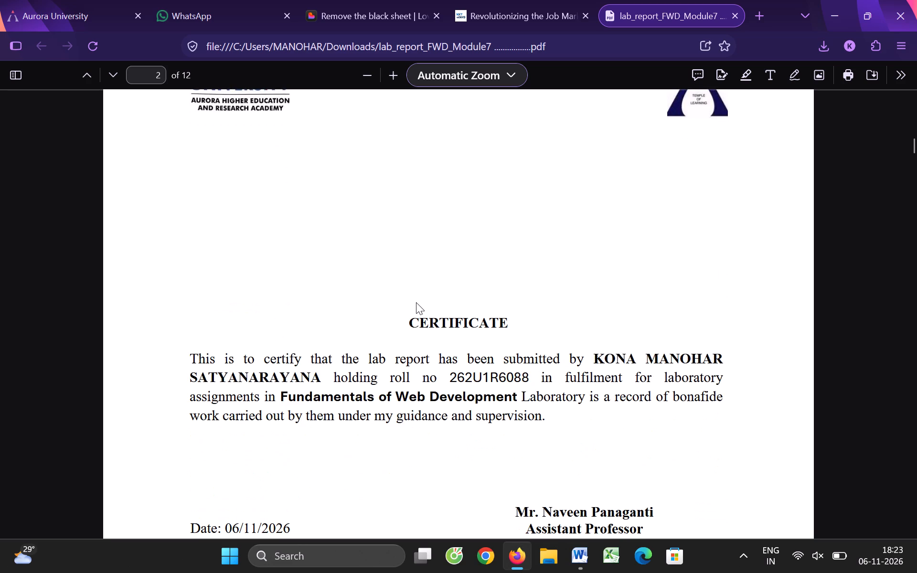
pyautogui.scroll(-5, 416, 302)
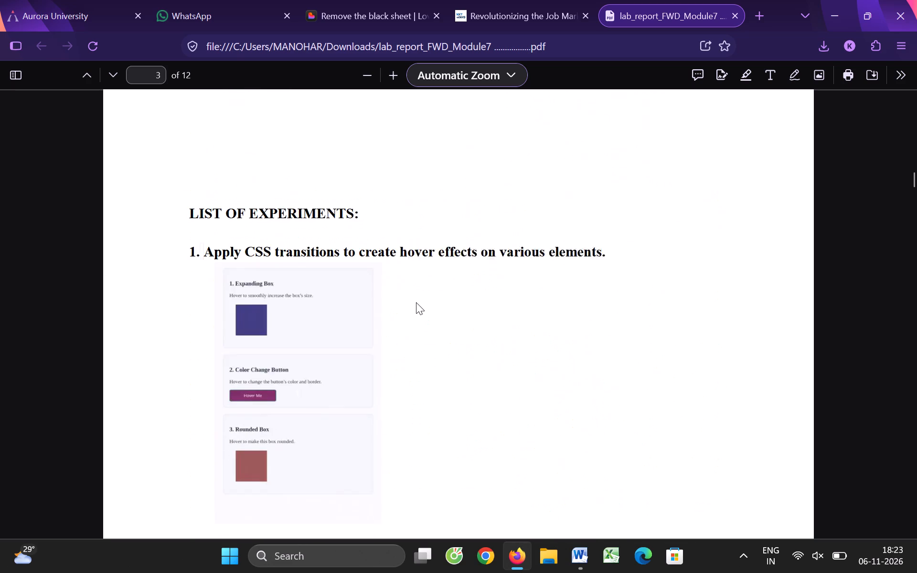
pyautogui.scroll(-9, 416, 302)
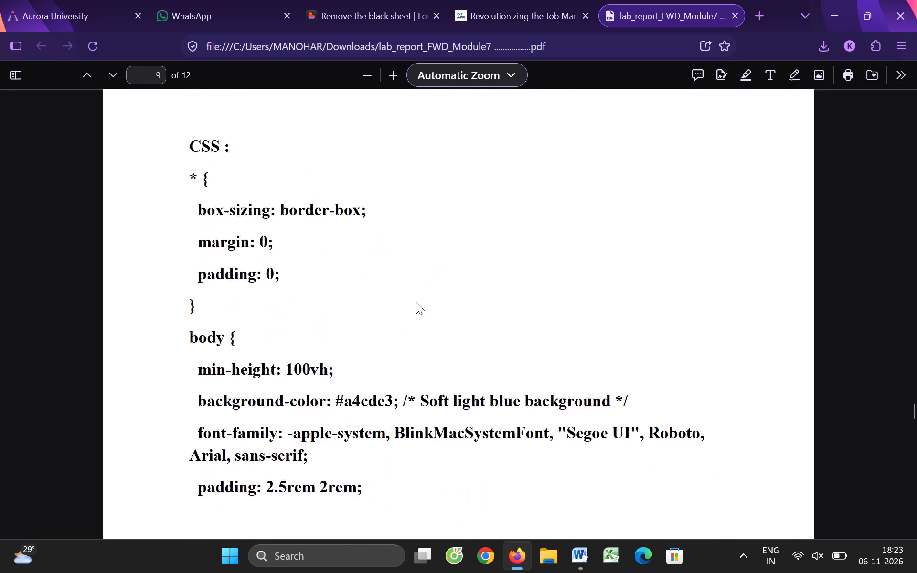
pyautogui.scroll(-8, 416, 302)
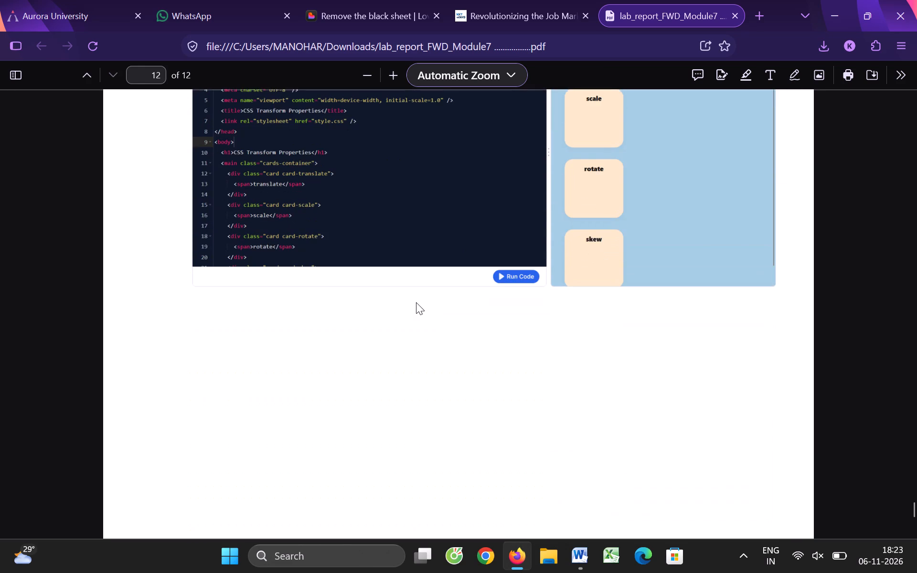
pyautogui.scroll(3, 416, 302)
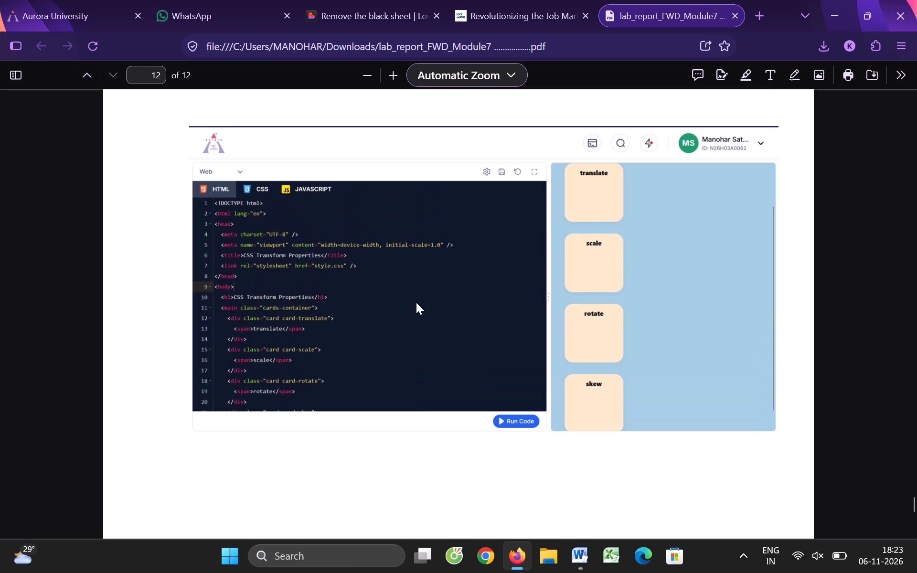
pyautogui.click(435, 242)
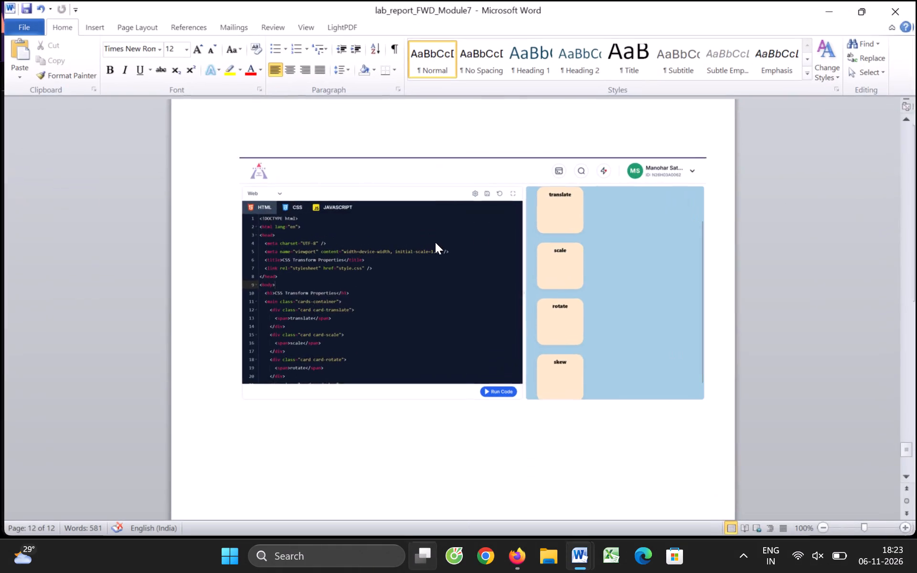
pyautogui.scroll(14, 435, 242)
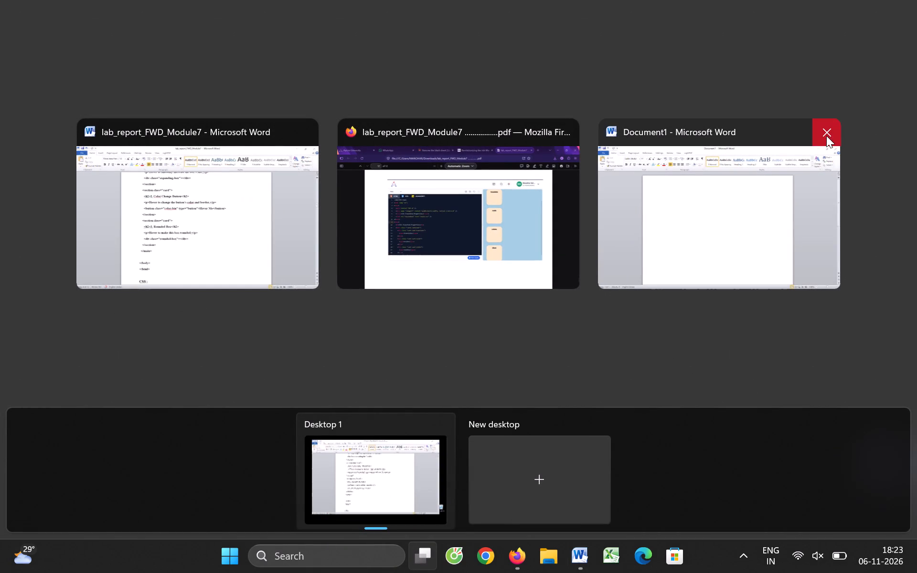
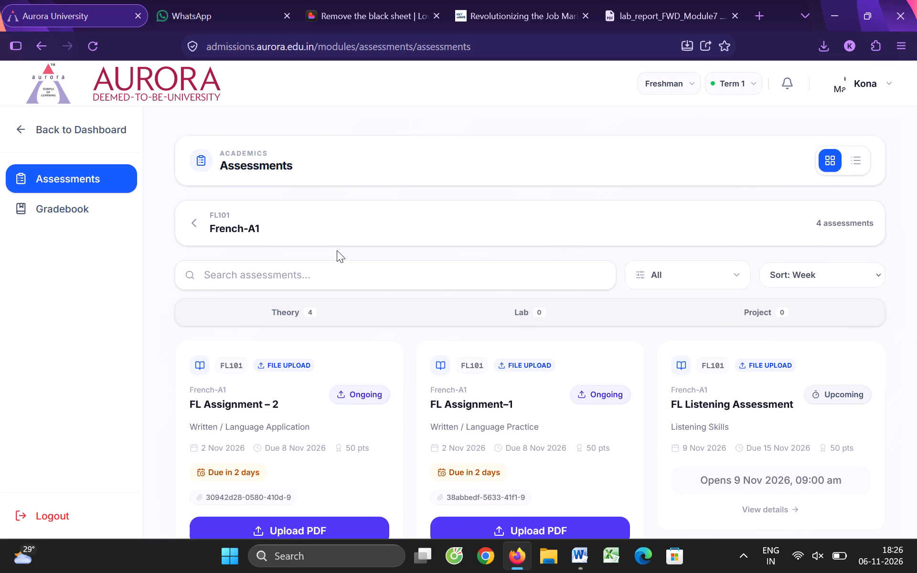
pyautogui.scroll(-5, 337, 250)
pyautogui.scroll(4, 337, 250)
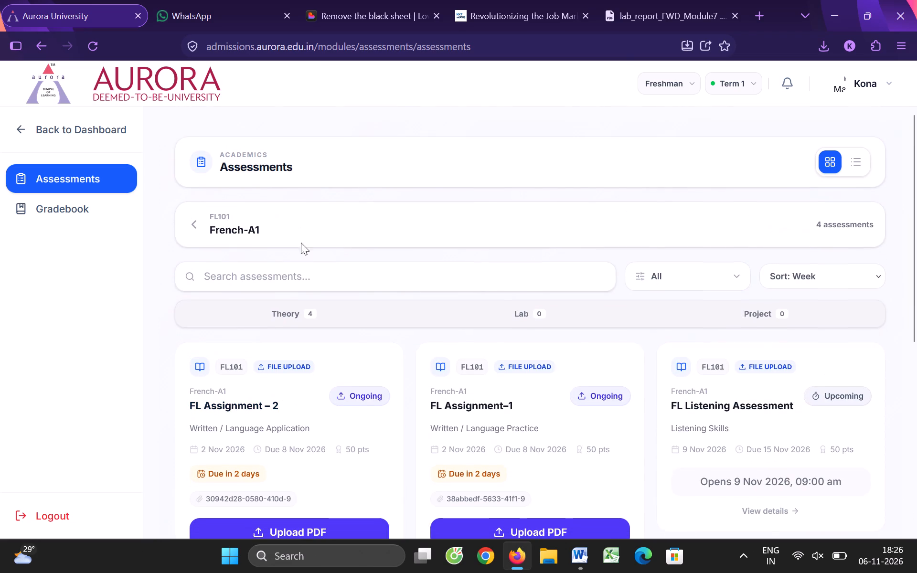
# Go back to the course overview and check the submission status of the Problem Solving With Python Programming I assessments.
pyautogui.click(193, 220)
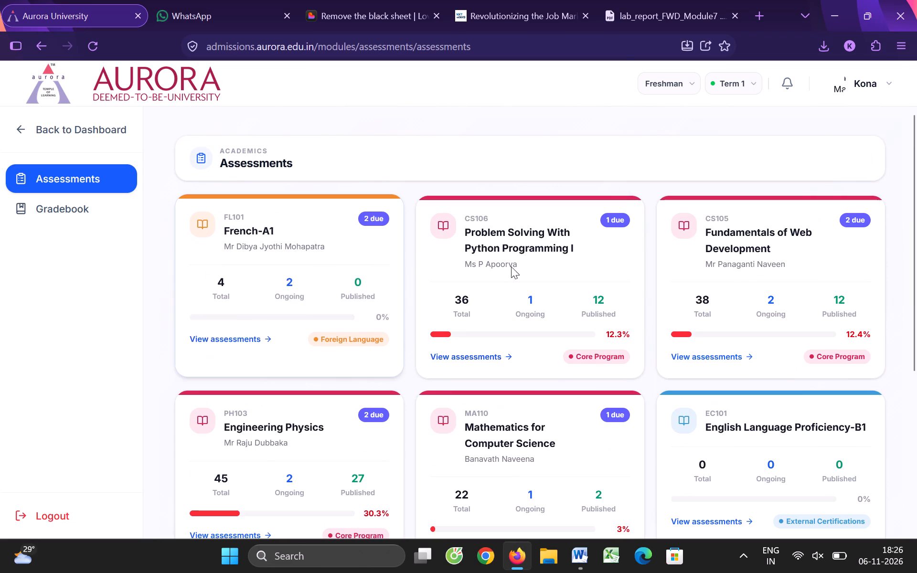
pyautogui.click(585, 300)
pyautogui.scroll(-2, 669, 386)
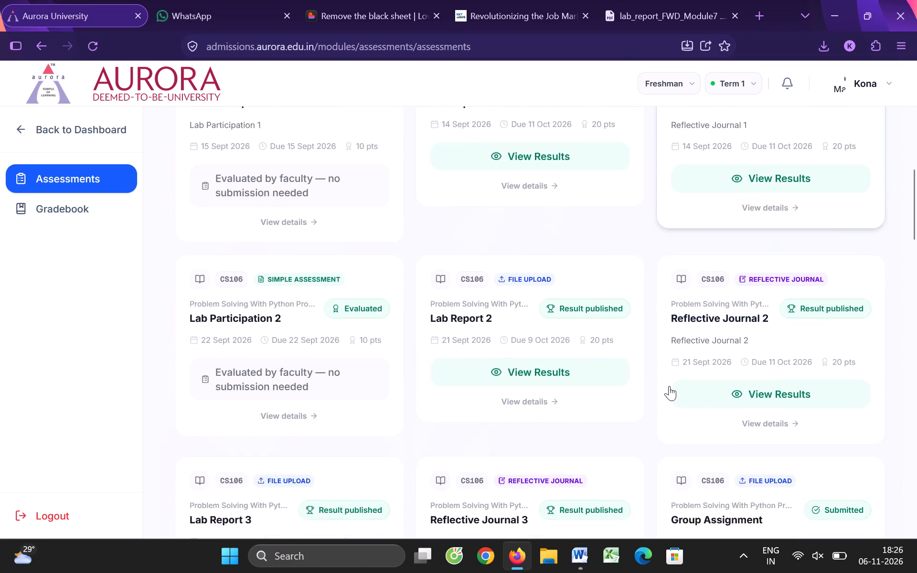
pyautogui.scroll(-8, 669, 386)
pyautogui.scroll(2, 669, 386)
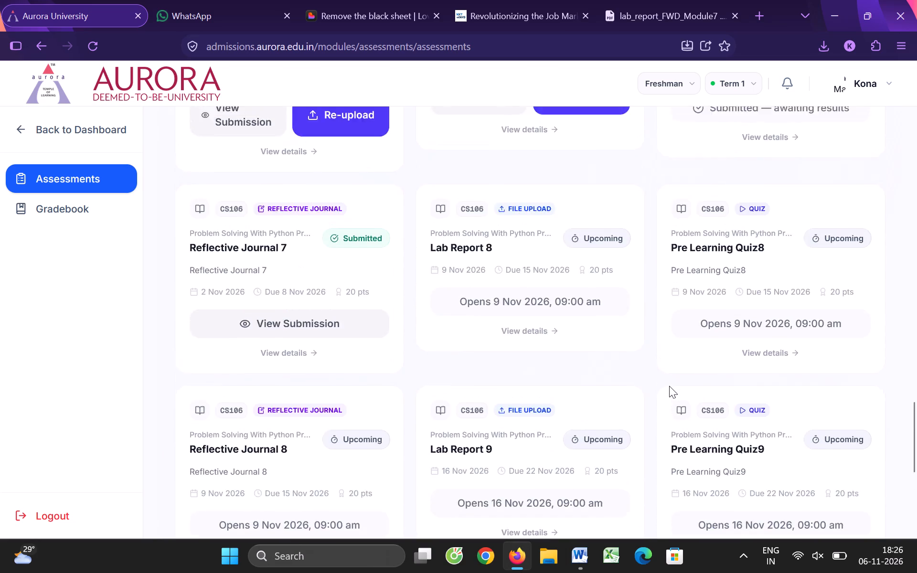
pyautogui.scroll(-3, 669, 386)
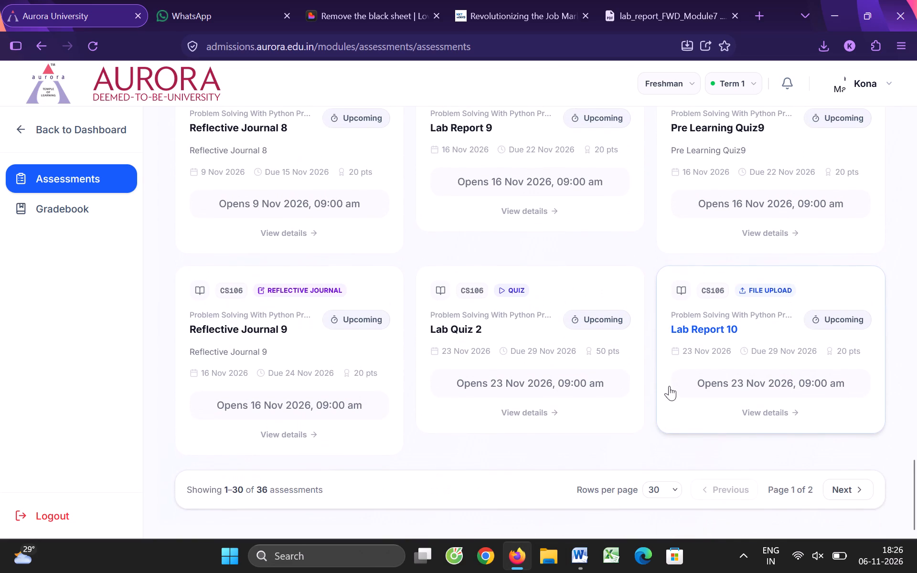
pyautogui.scroll(10, 669, 386)
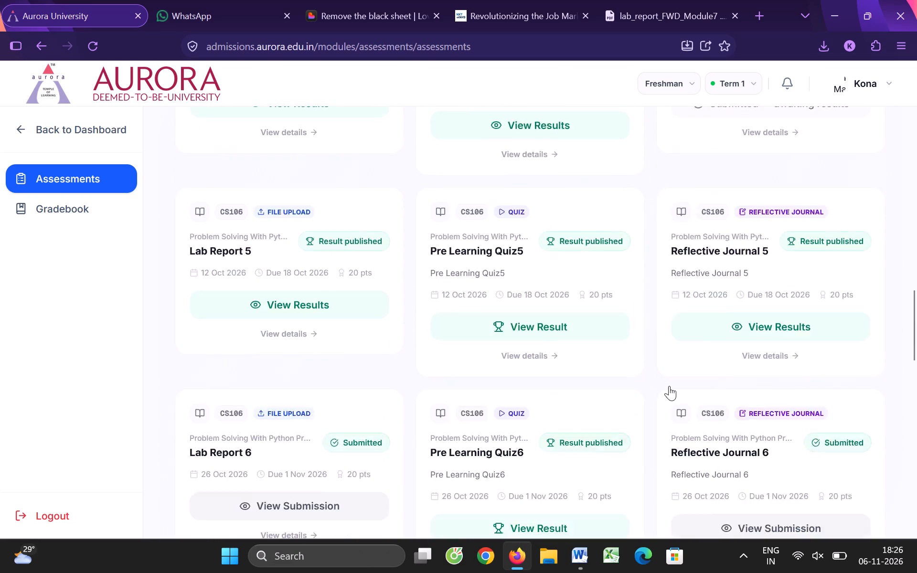
pyautogui.scroll(3, 669, 386)
# Reopen the Fundamentals of Web Development course and check the status of its assessments, including Lab Report 7.
pyautogui.click(189, 223)
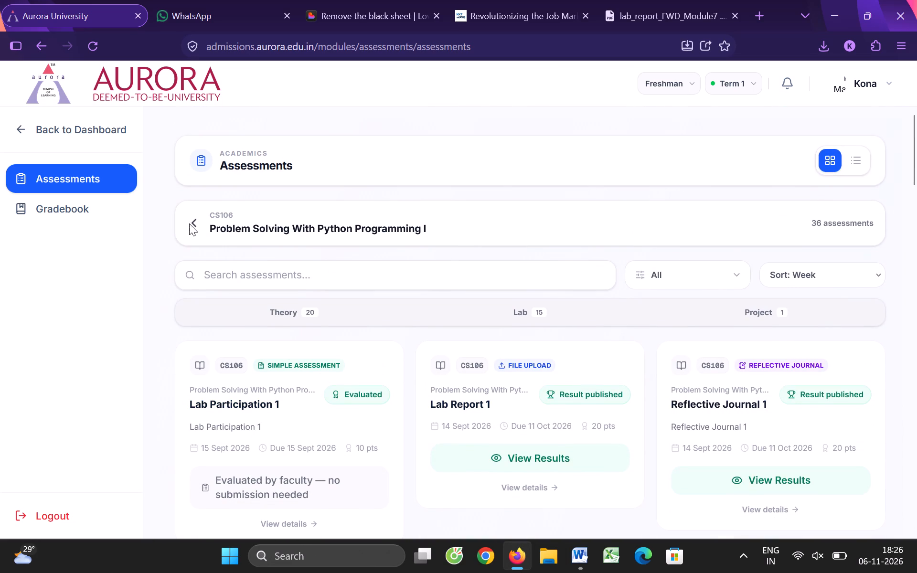
pyautogui.click(826, 279)
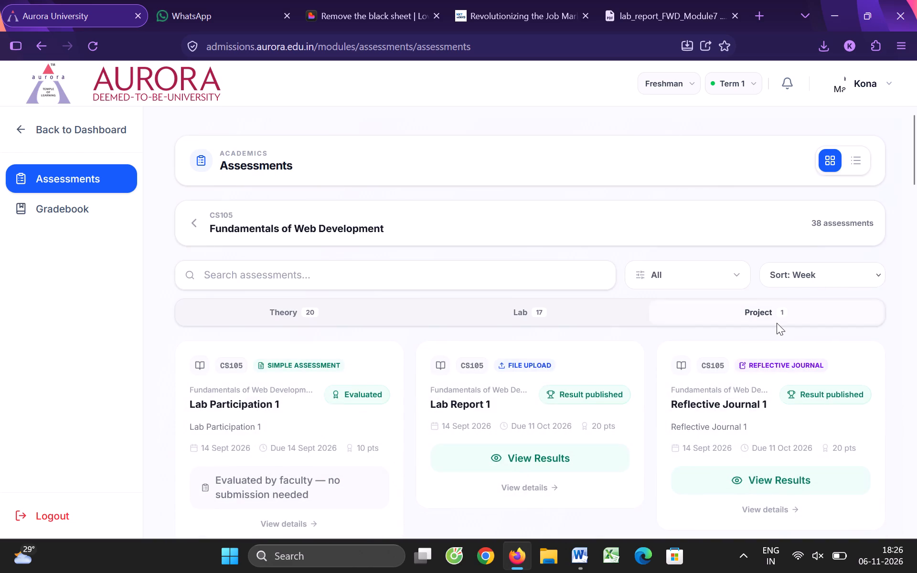
pyautogui.scroll(-9, 777, 323)
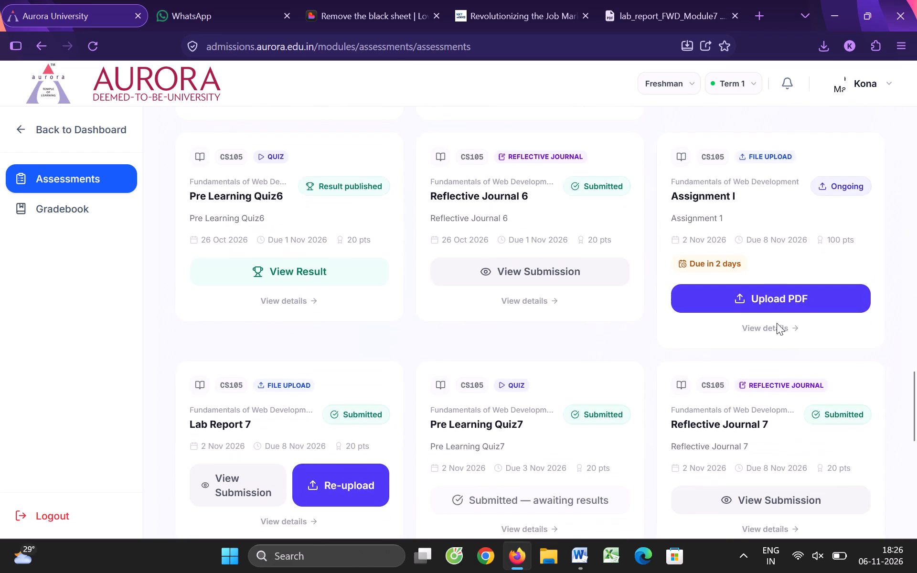
pyautogui.scroll(-4, 777, 323)
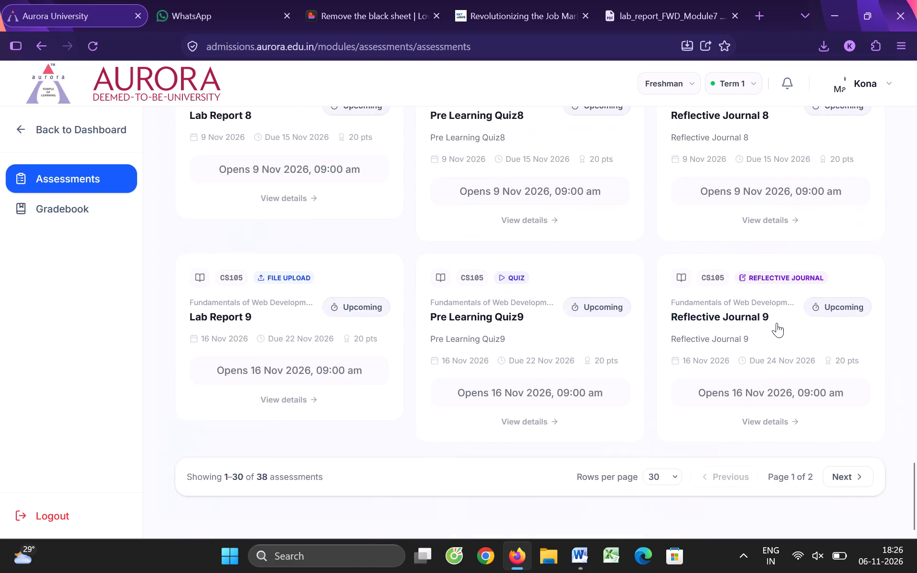
pyautogui.scroll(-1, 777, 323)
pyautogui.scroll(10, 609, 289)
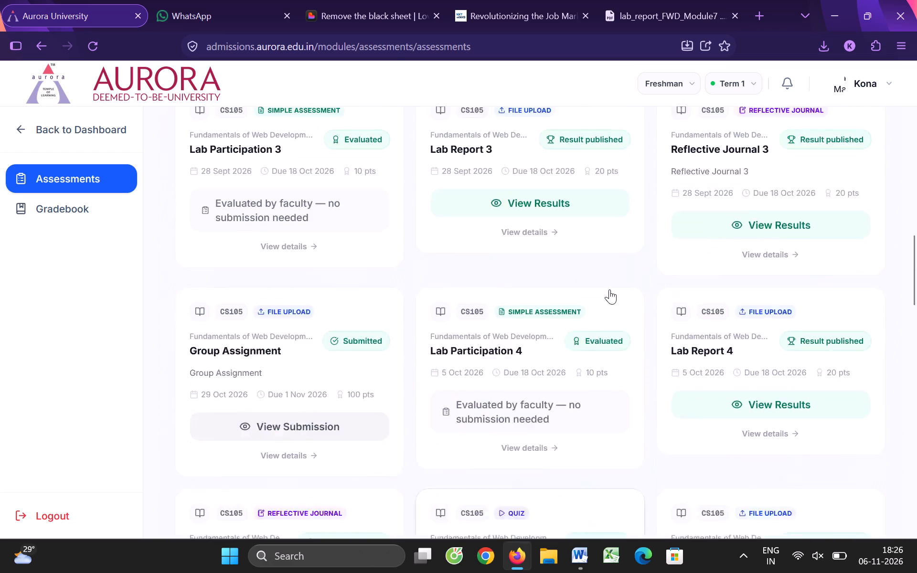
# Return to the course overview and check the submission status of the Engineering Physics assessments, down to Assignment I and Lab Report 7.
pyautogui.scroll(6, 609, 289)
pyautogui.click(197, 227)
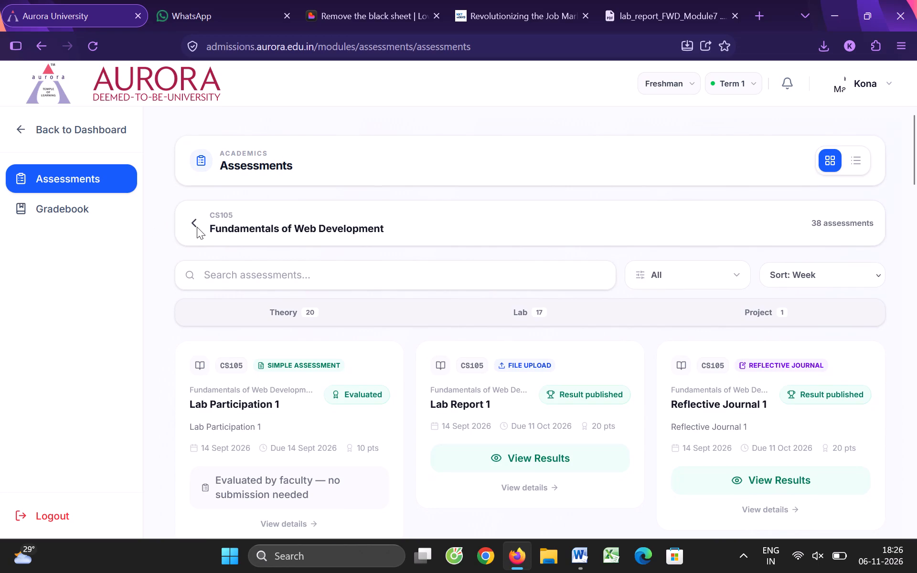
pyautogui.click(308, 432)
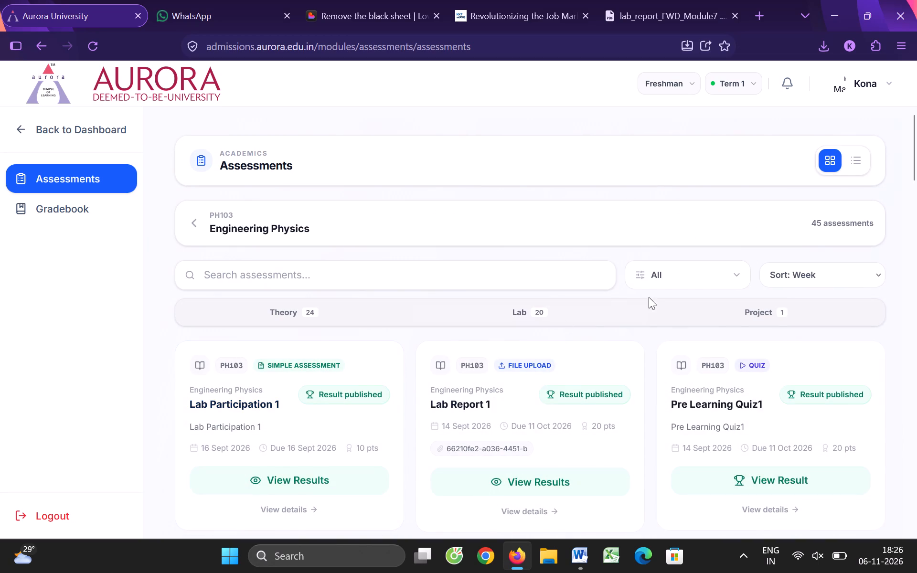
pyautogui.scroll(-9, 772, 254)
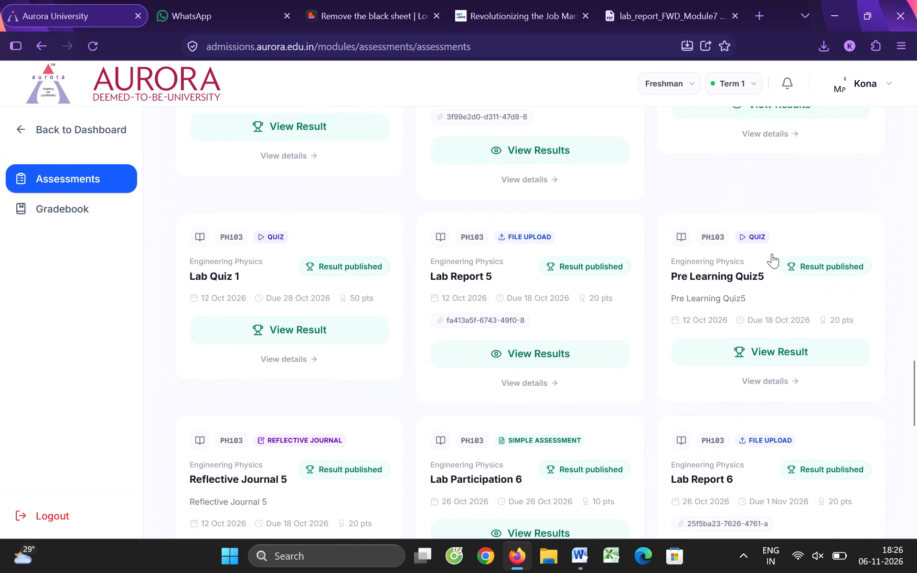
pyautogui.scroll(-3, 772, 254)
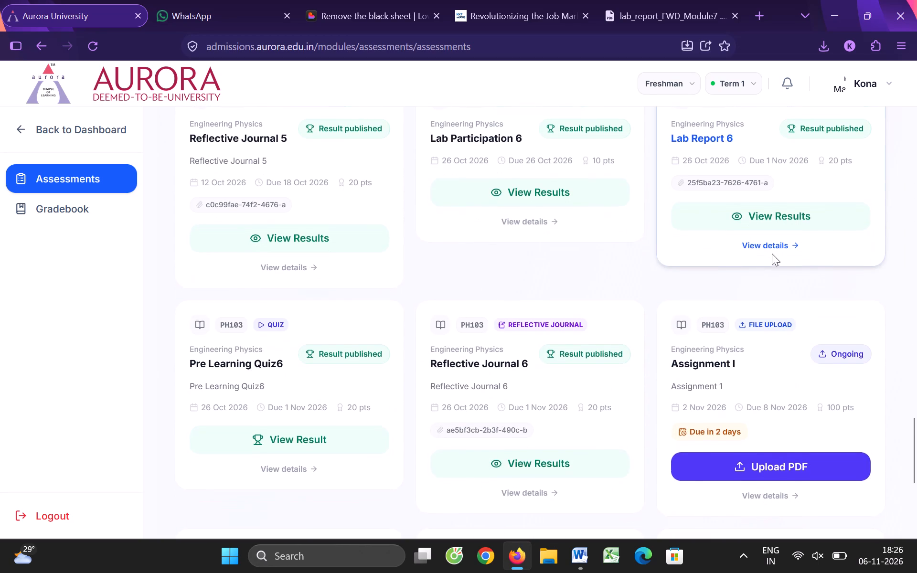
pyautogui.scroll(-2, 772, 254)
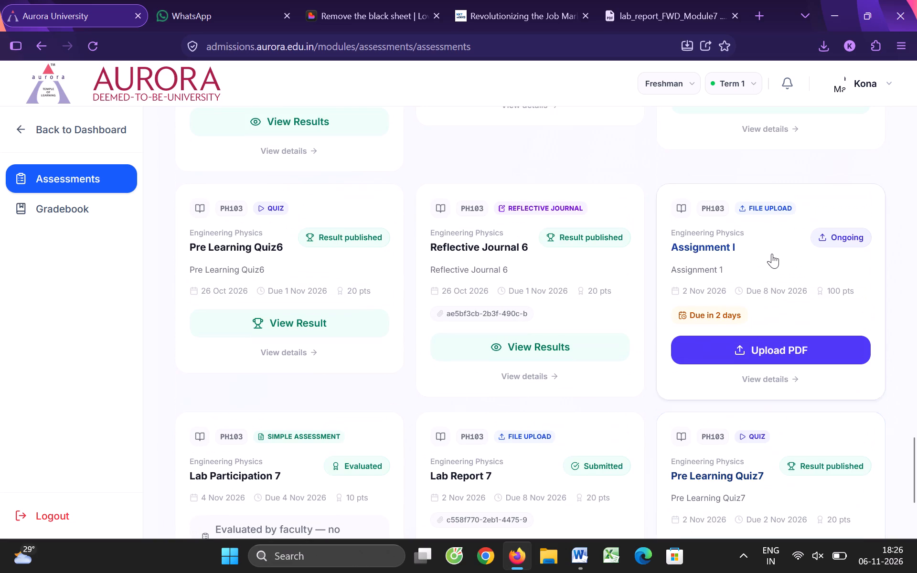